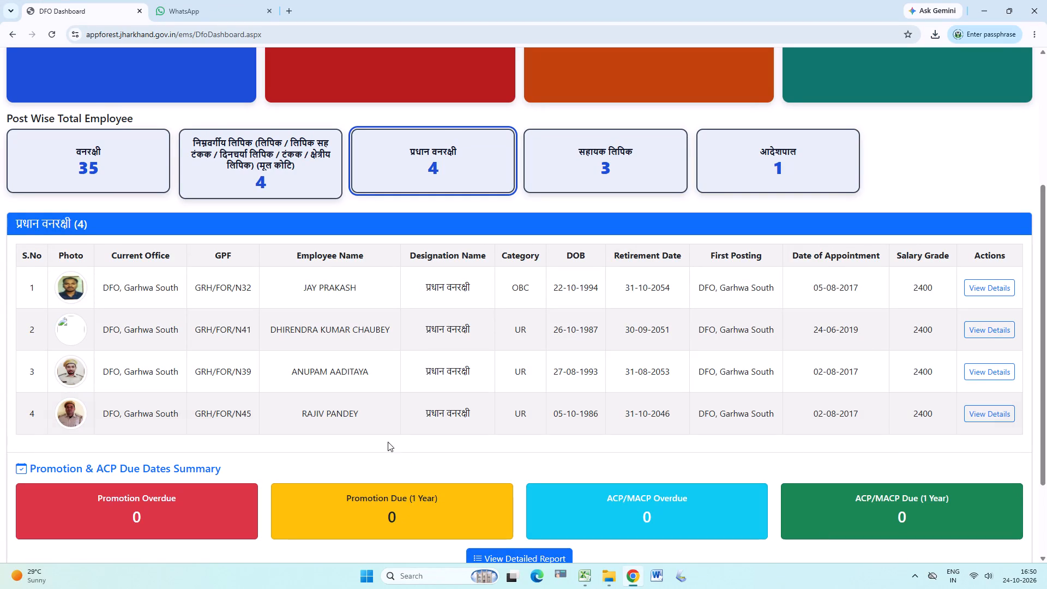
# From Upload Basic Details, find the head forest guard Jay (S.No 36) in the employee list and open his promotions form.
pyautogui.scroll(-2, 421, 453)
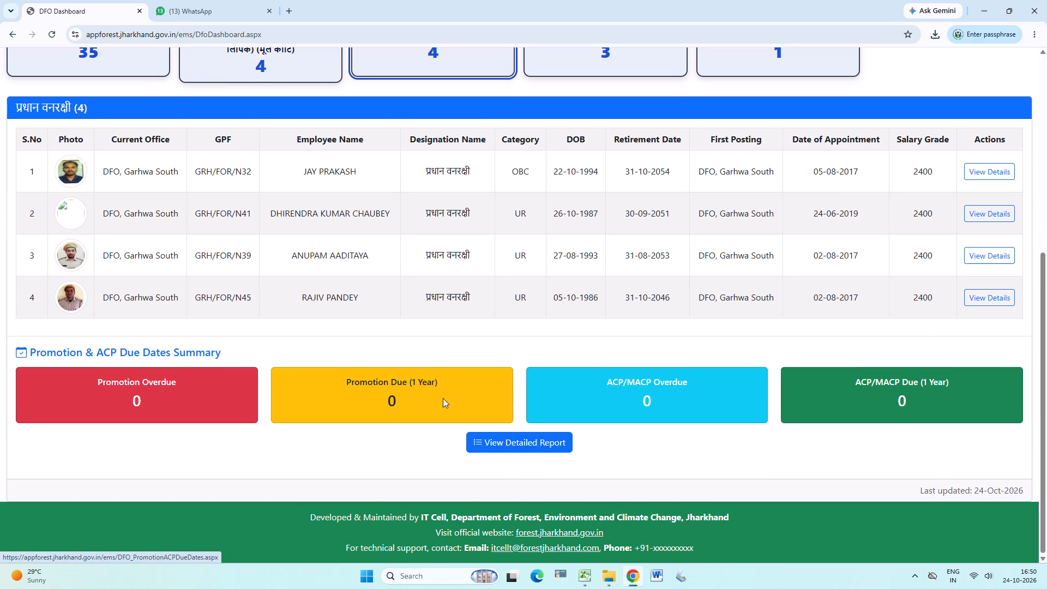
pyautogui.scroll(2, 443, 398)
pyautogui.click(292, 185)
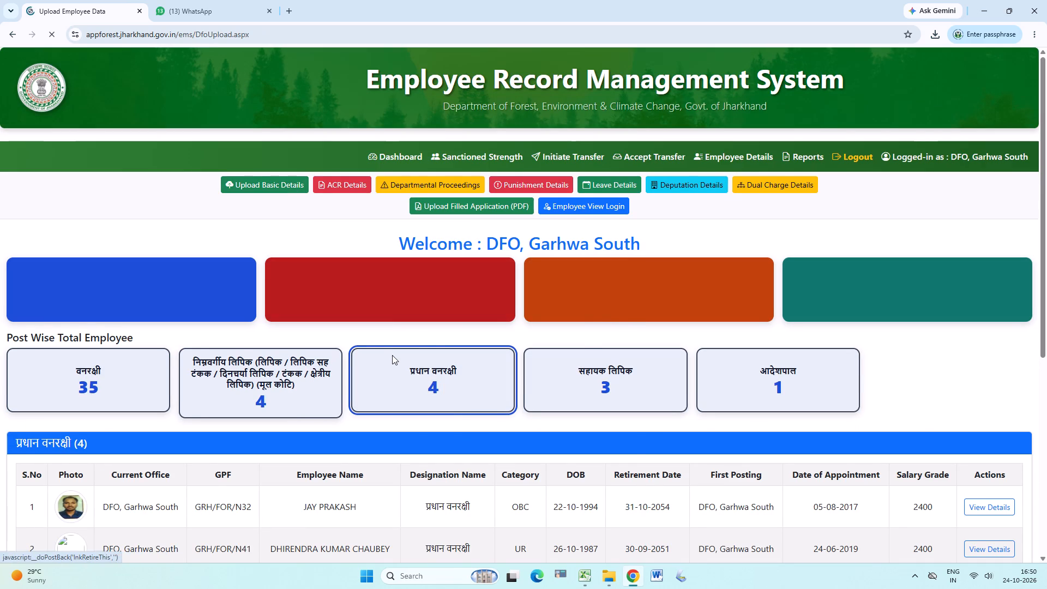
pyautogui.scroll(-5, 444, 405)
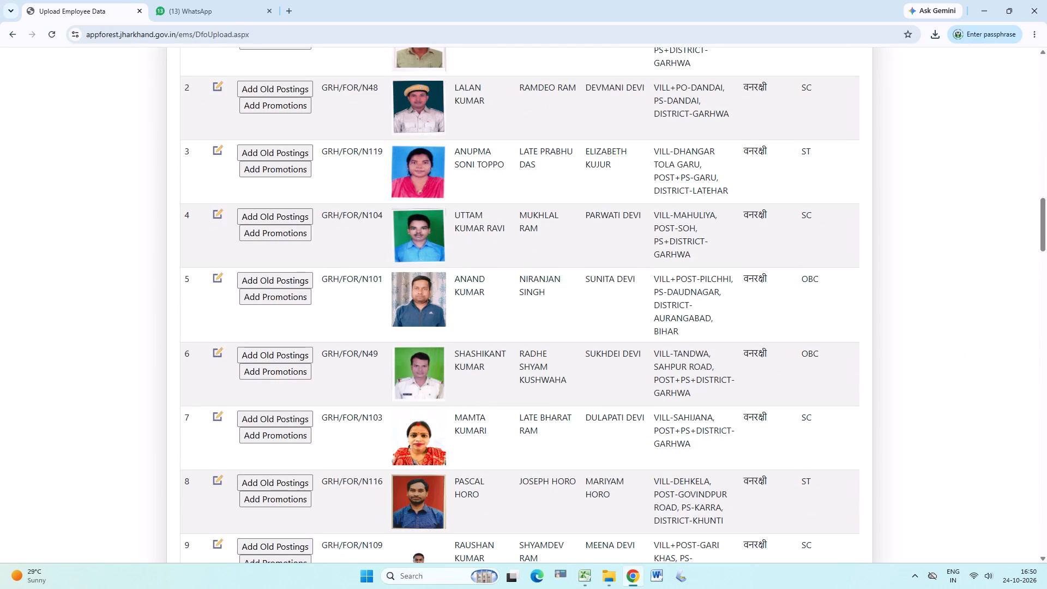
pyautogui.hotkey('ctrl', 'f')
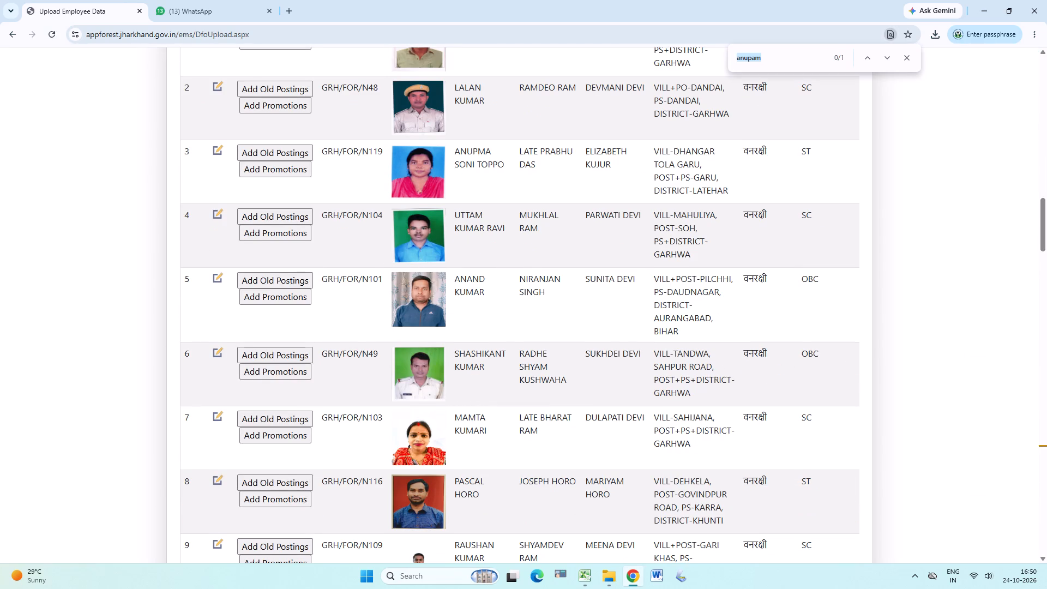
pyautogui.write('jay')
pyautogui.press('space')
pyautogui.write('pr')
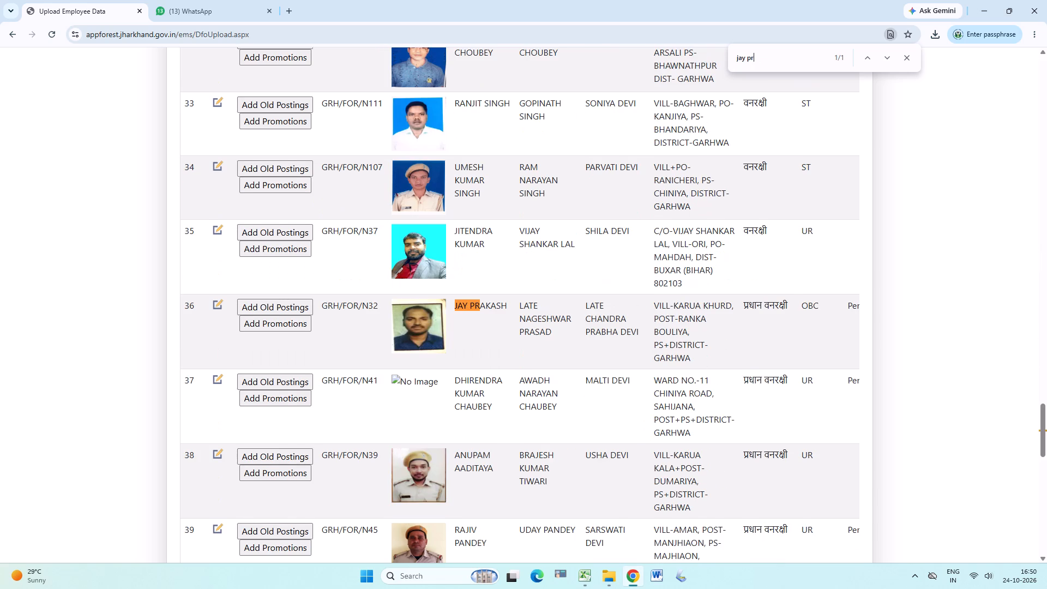
pyautogui.click(298, 325)
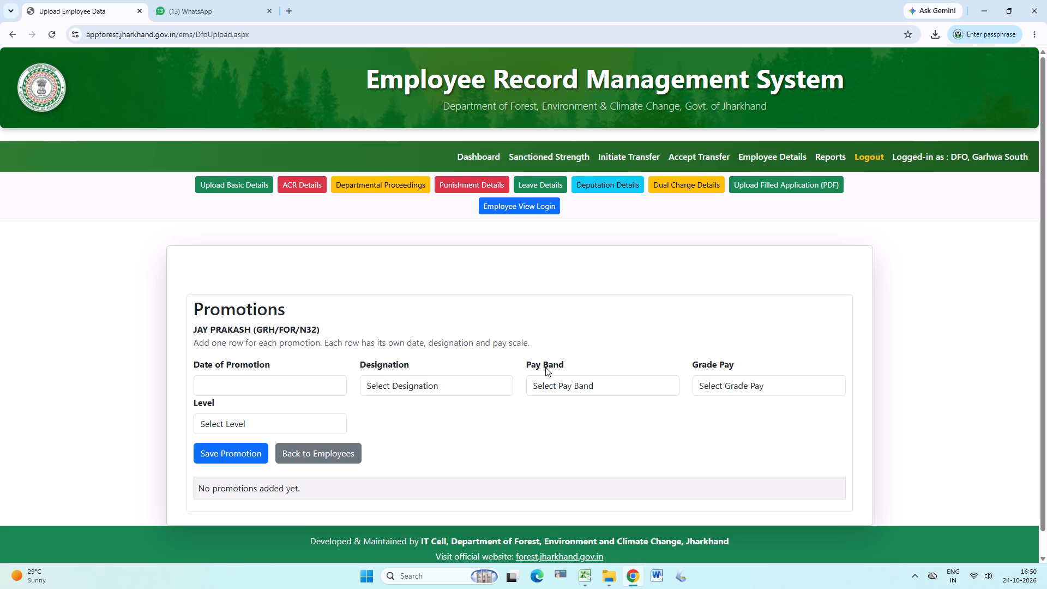
# Save a promotion dated March 24, 2026 with designation प्रधान वनरक्षी, pay band 5200-20200, grade pay 2400 and level 4.
pyautogui.click(288, 381)
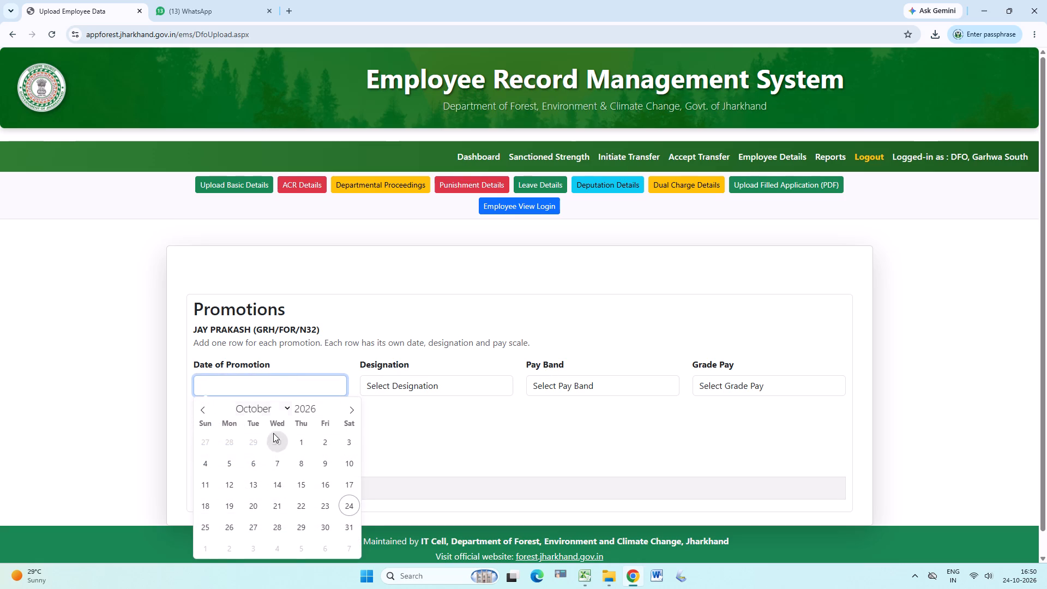
pyautogui.click(261, 408)
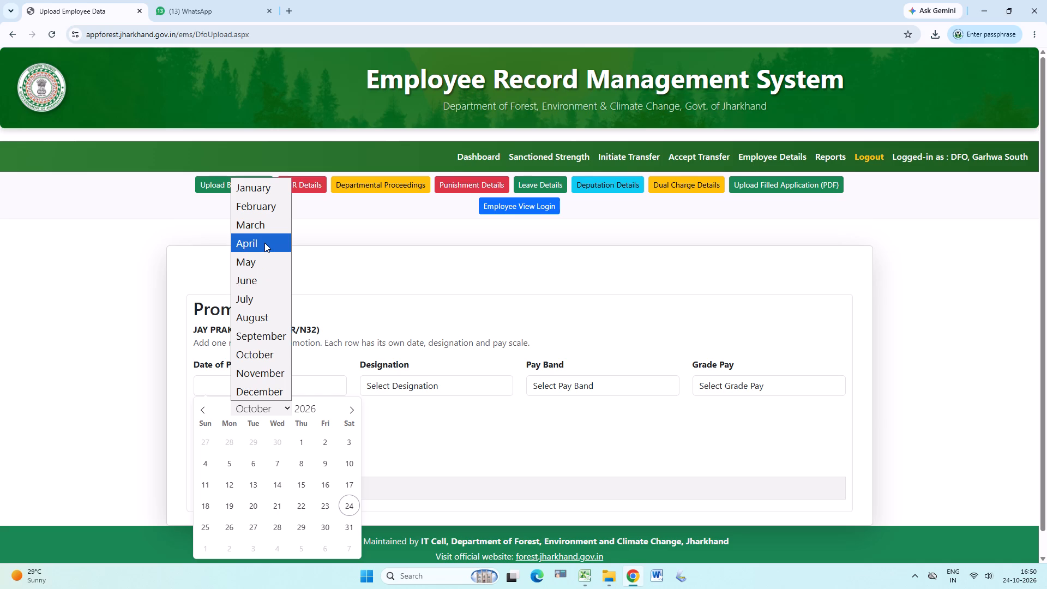
pyautogui.click(264, 224)
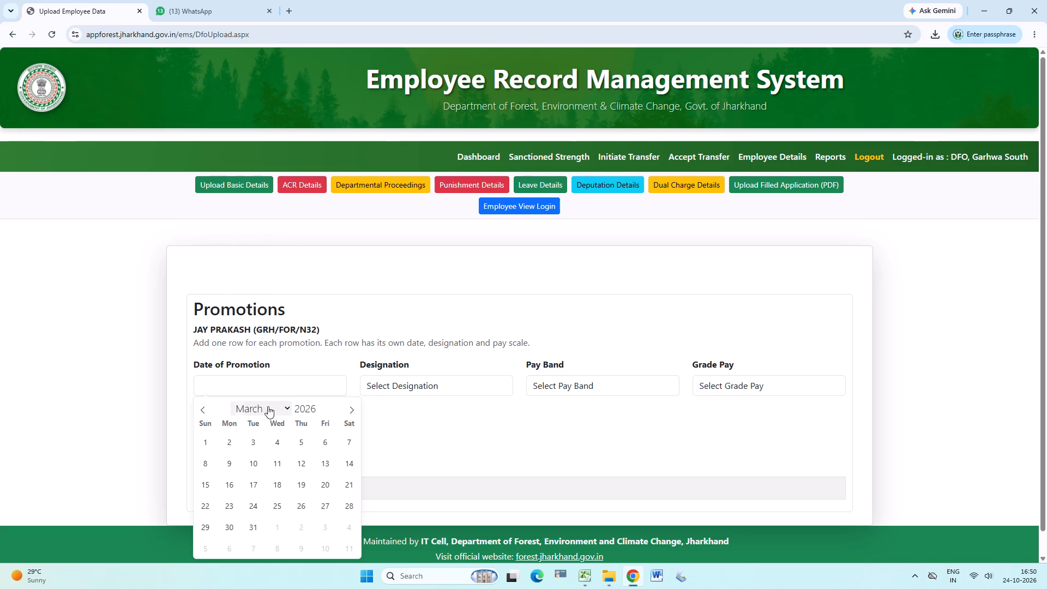
pyautogui.click(256, 507)
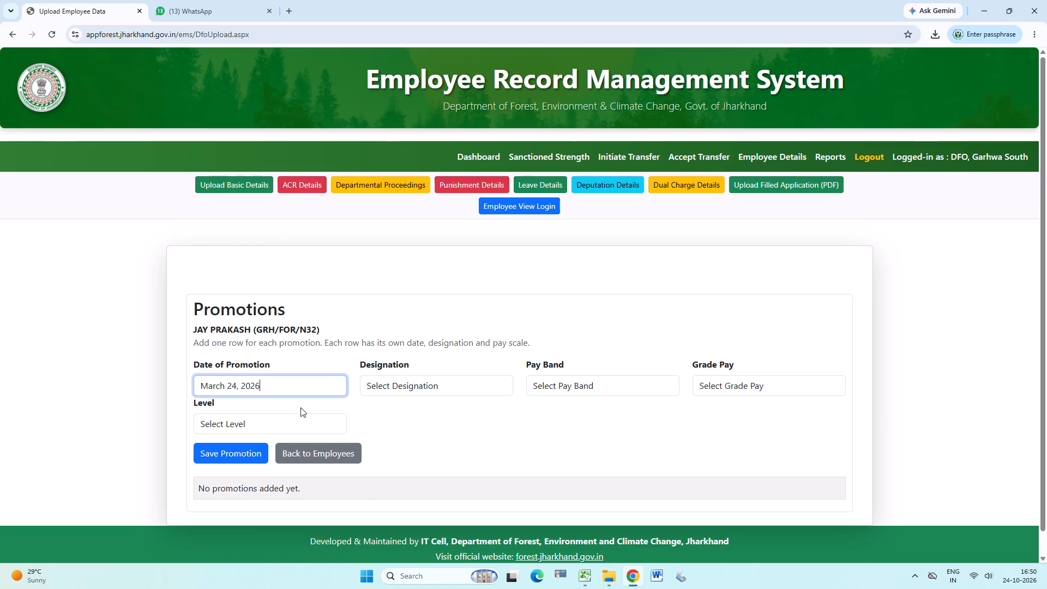
pyautogui.click(405, 388)
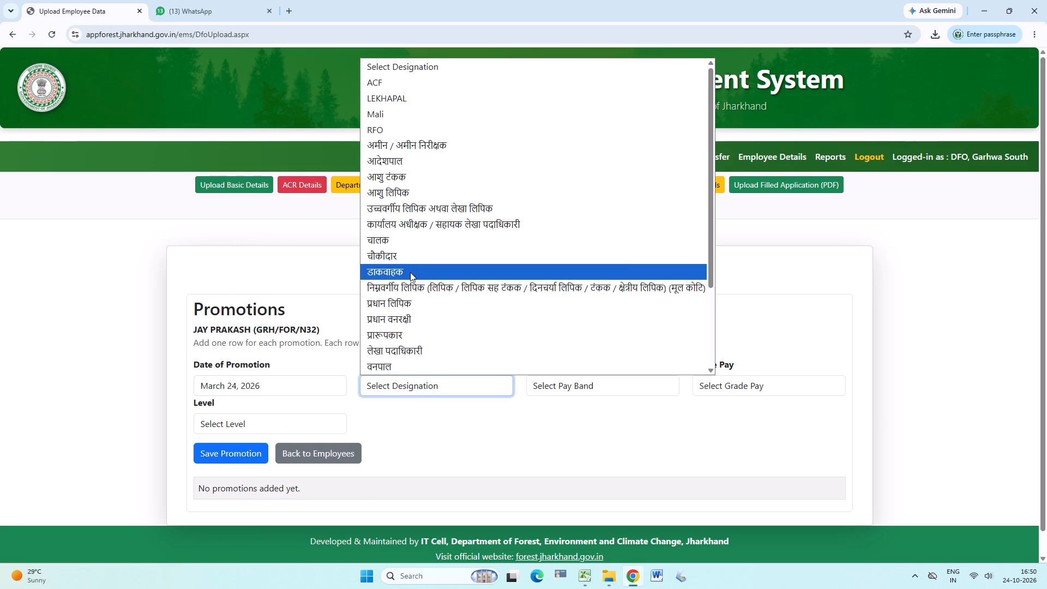
pyautogui.click(410, 315)
pyautogui.click(575, 389)
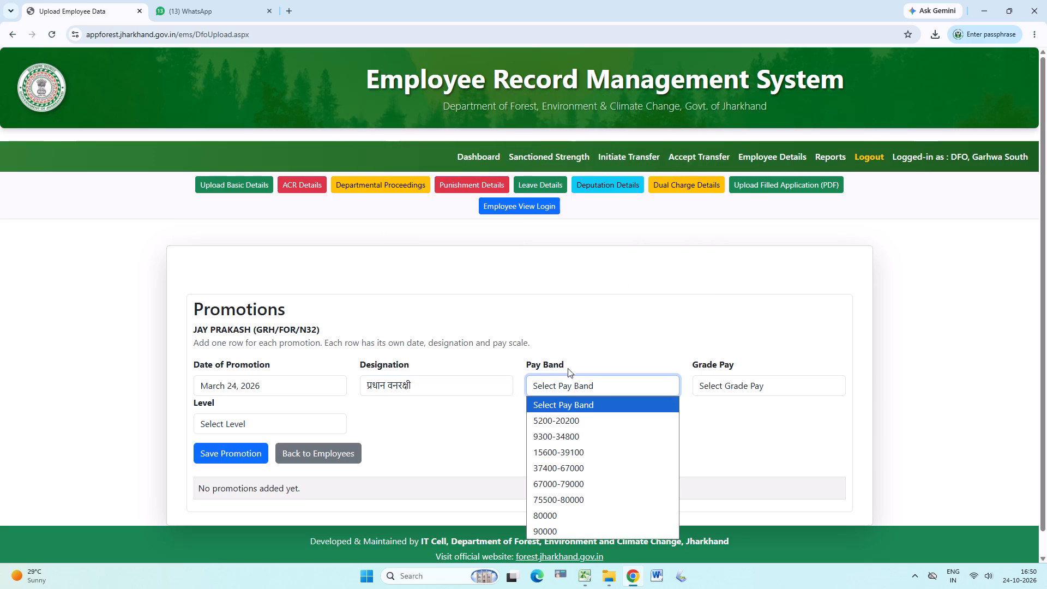
pyautogui.click(565, 424)
pyautogui.click(780, 381)
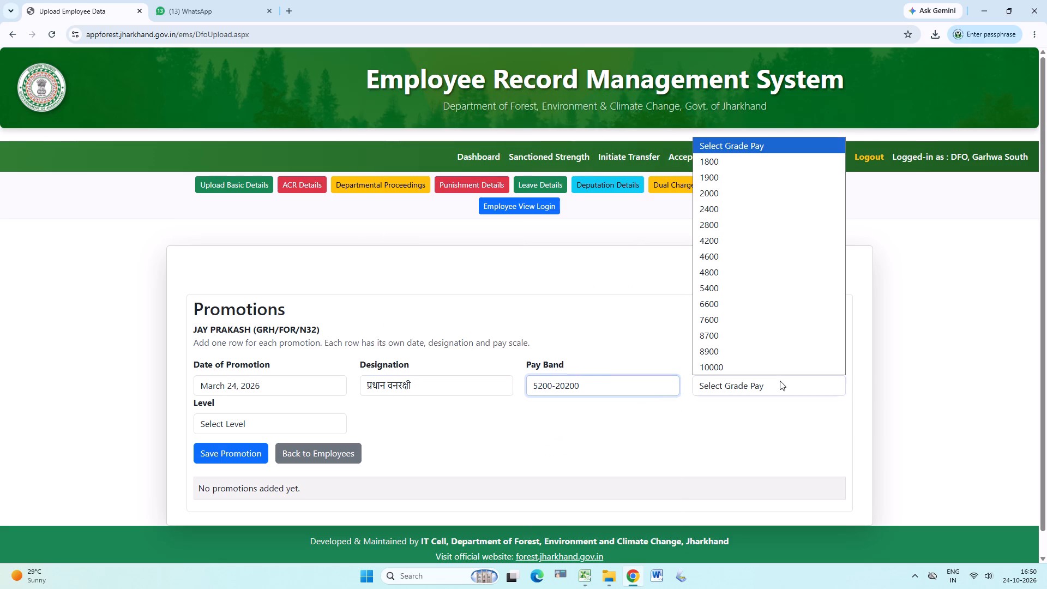
pyautogui.click(715, 208)
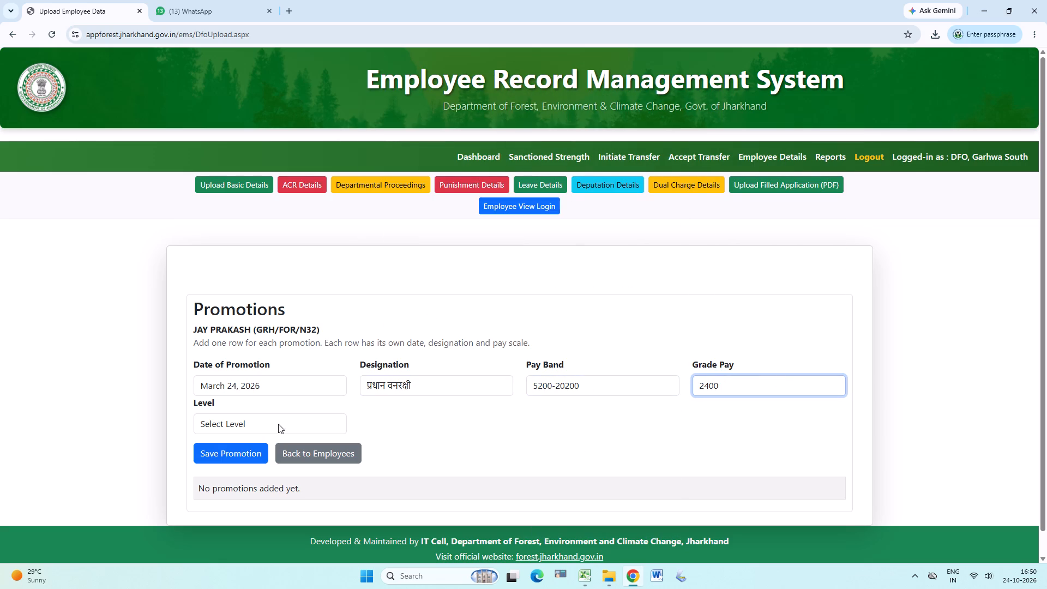
pyautogui.click(278, 424)
pyautogui.click(224, 183)
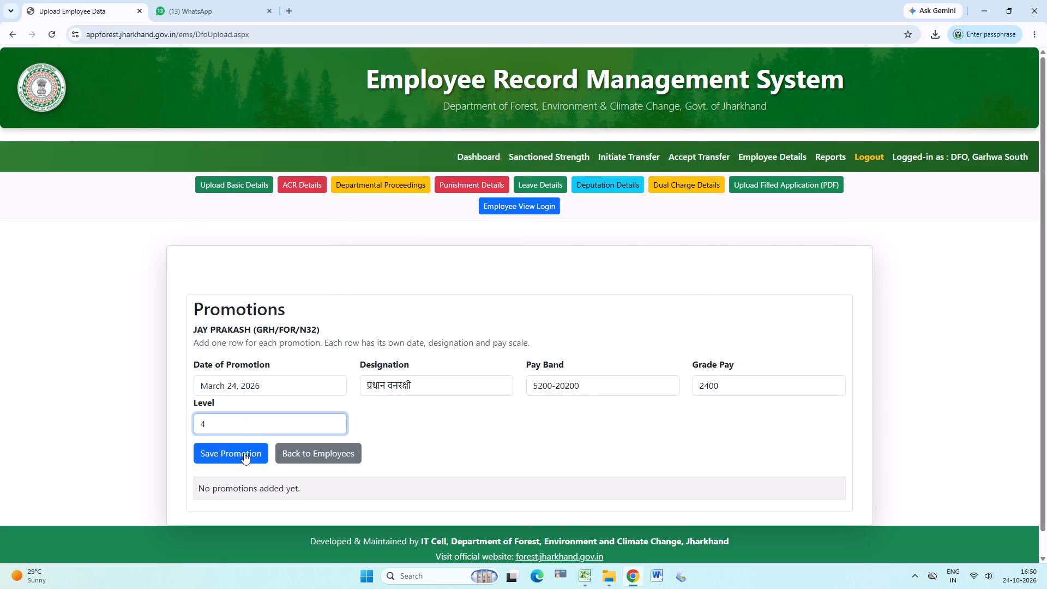
pyautogui.click(243, 455)
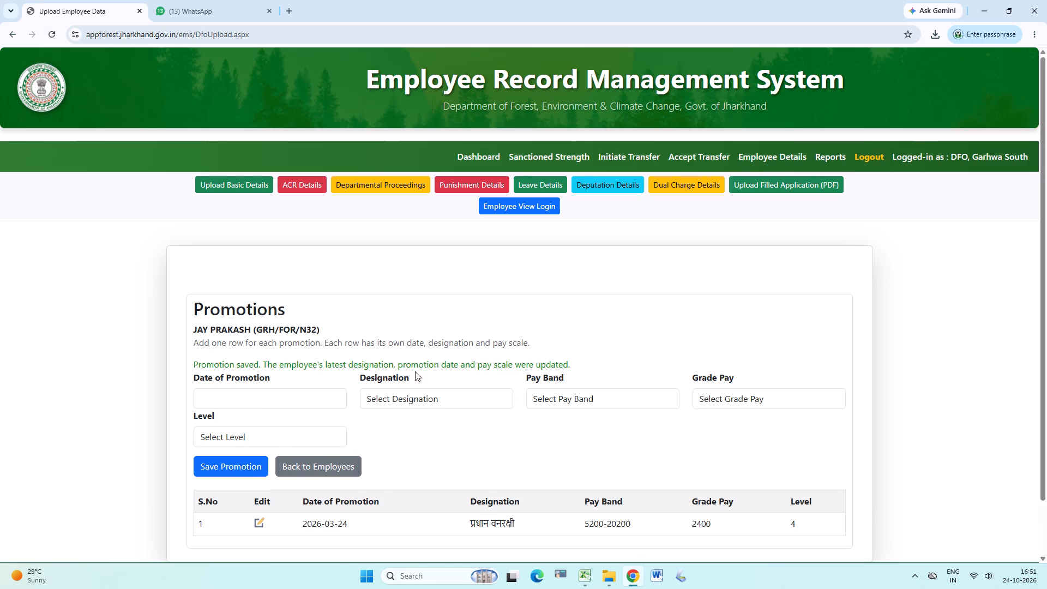
# Copy the green status message on the promotions form, translate it into Hindi in Google Translate, and return to the form.
pyautogui.moveTo(190, 360); pyautogui.dragTo(469, 352)
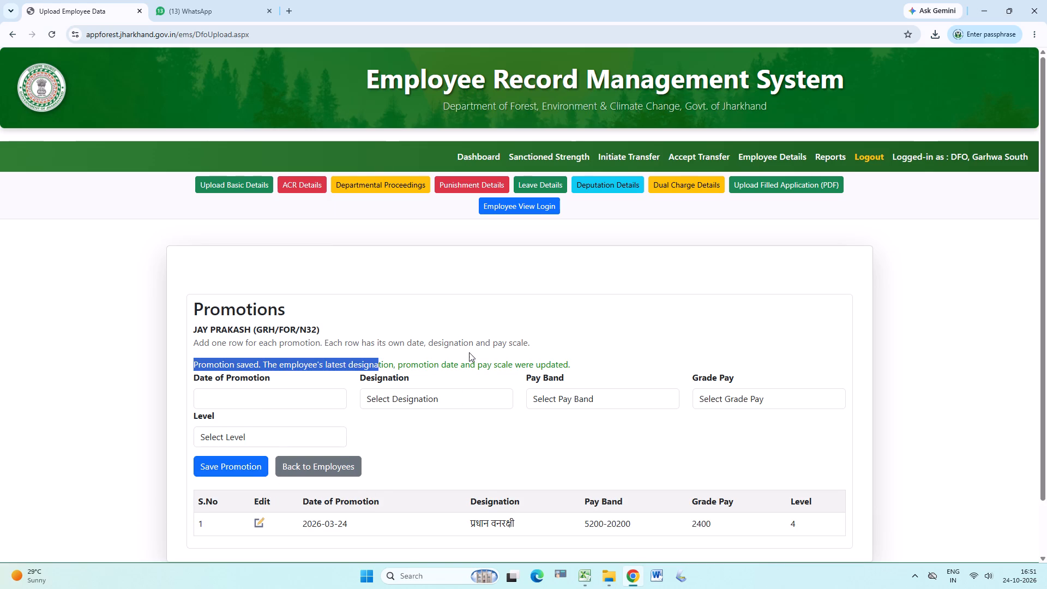
pyautogui.moveTo(469, 352); pyautogui.dragTo(572, 355)
pyautogui.hotkey('ctrl', 'c')
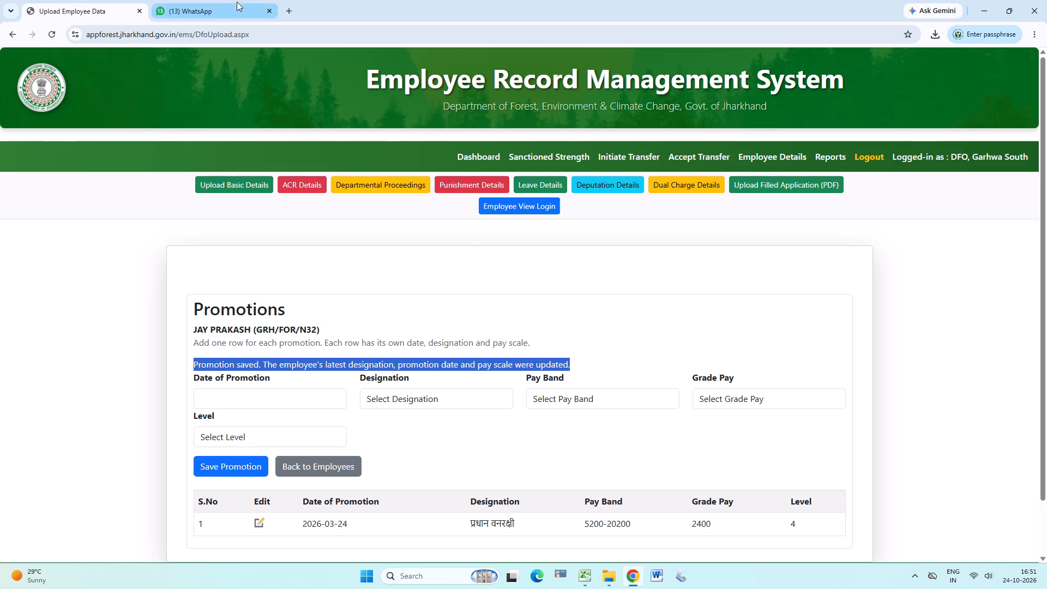
pyautogui.click(292, 11)
pyautogui.write('tr')
pyautogui.press('Return')
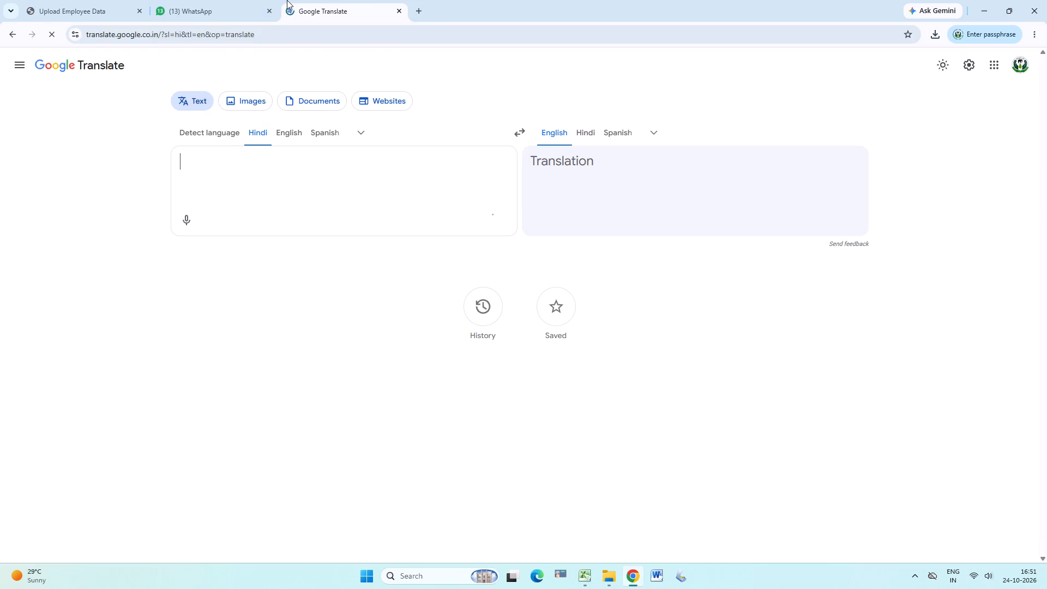
pyautogui.hotkey('ctrl', 'v')
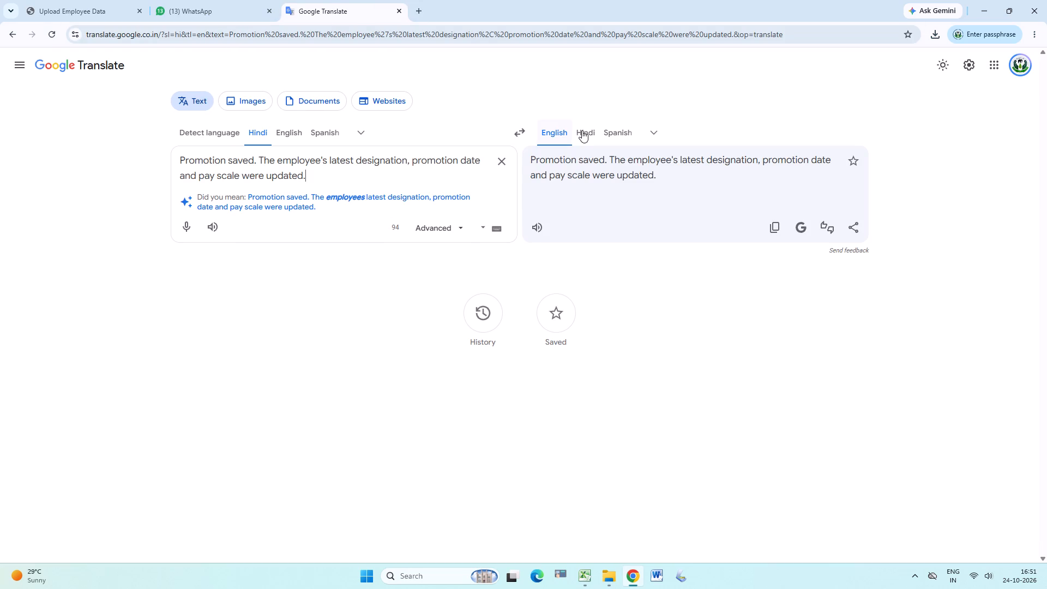
pyautogui.click(582, 130)
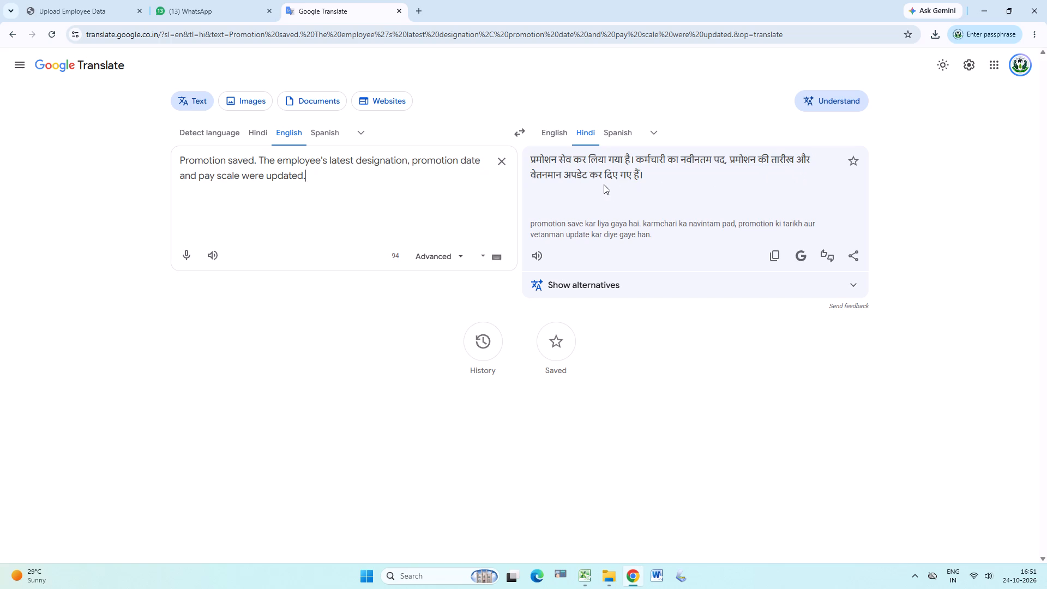
pyautogui.click(47, 5)
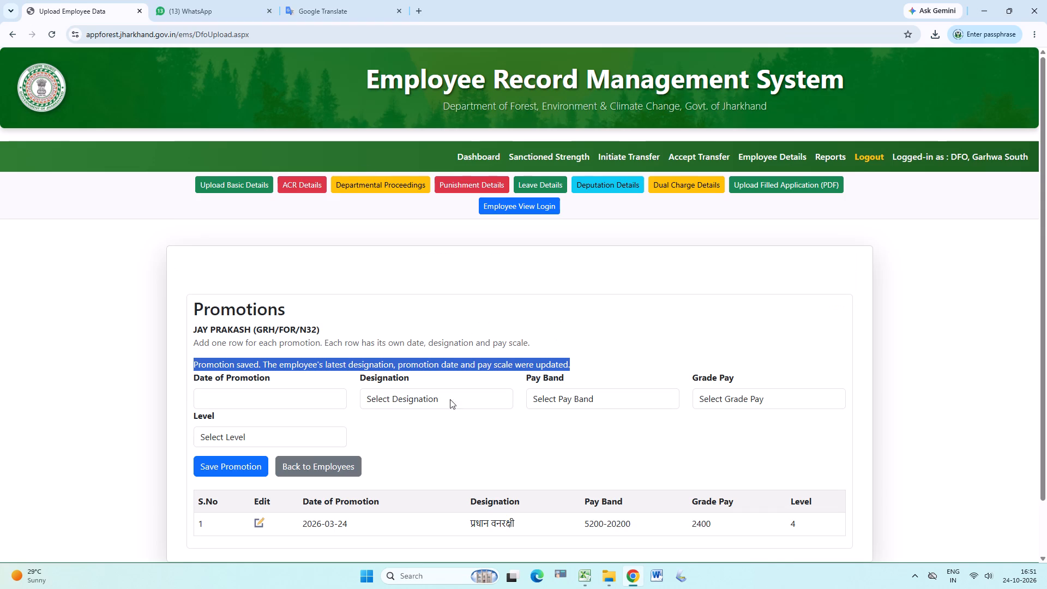
pyautogui.click(624, 326)
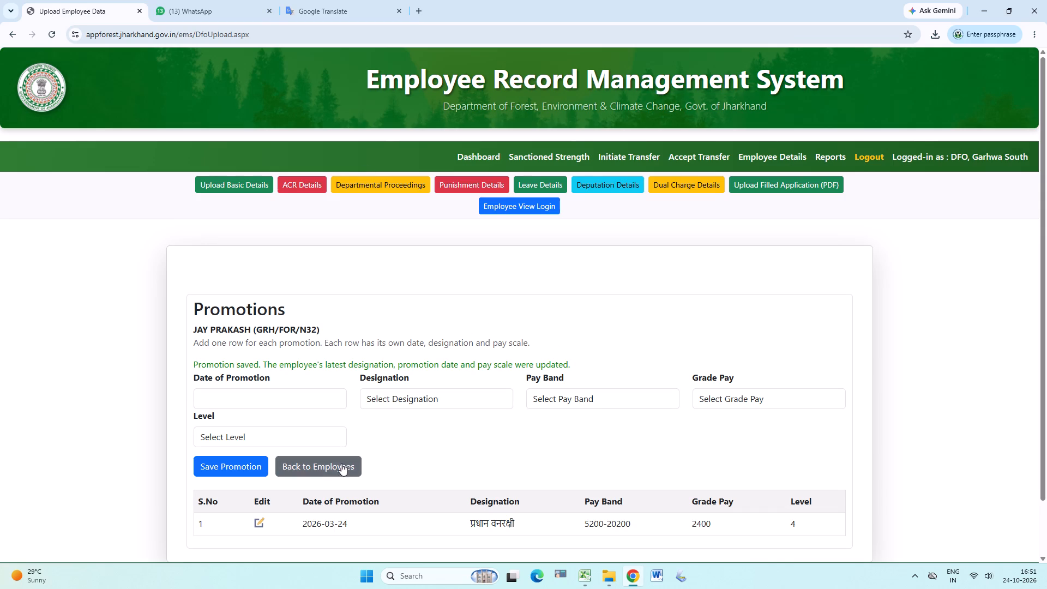
pyautogui.scroll(-1, 531, 460)
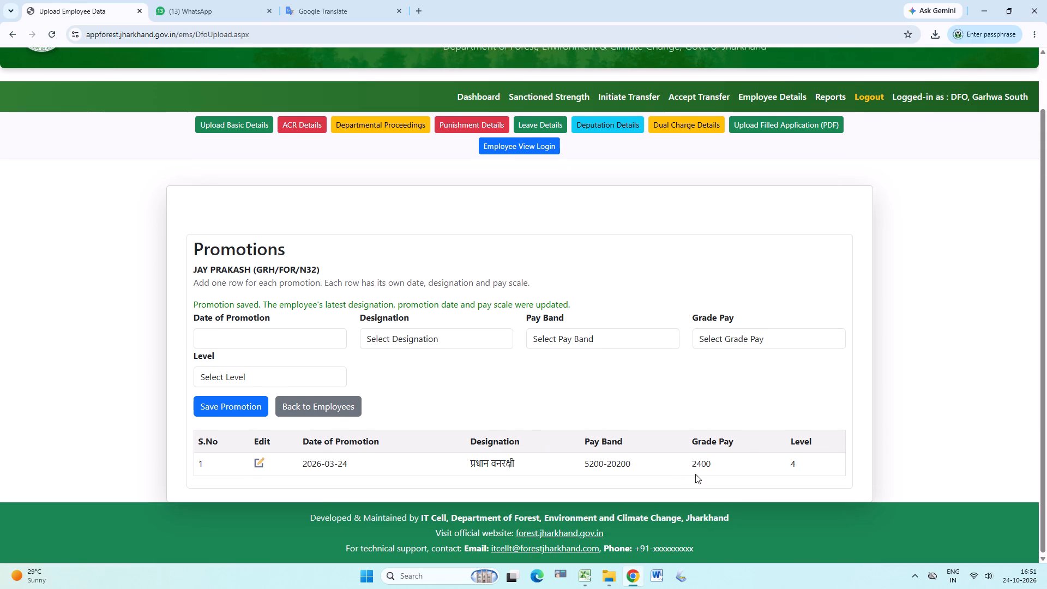
pyautogui.click(328, 405)
pyautogui.scroll(-2, 476, 386)
pyautogui.scroll(-1, 562, 369)
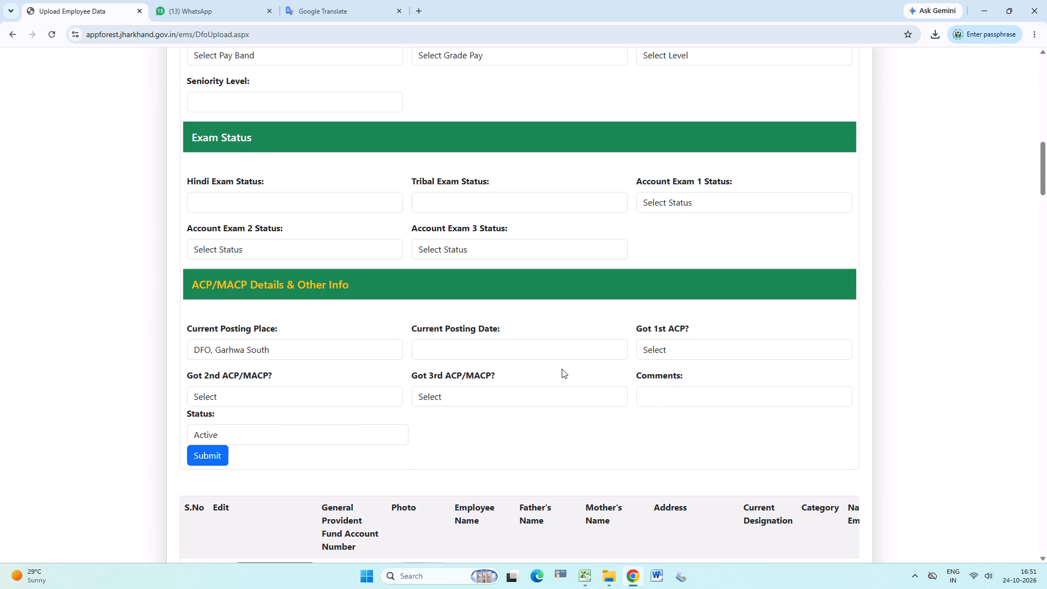
pyautogui.hotkey('ctrl', 'f')
pyautogui.hotkey('ctrl', 'v')
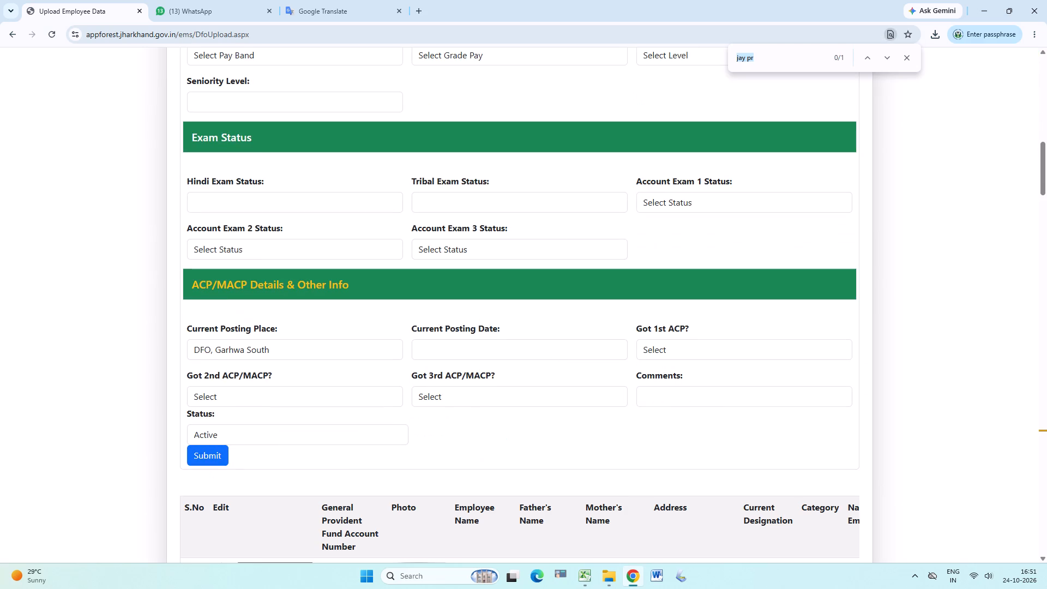
pyautogui.write('dhirendra')
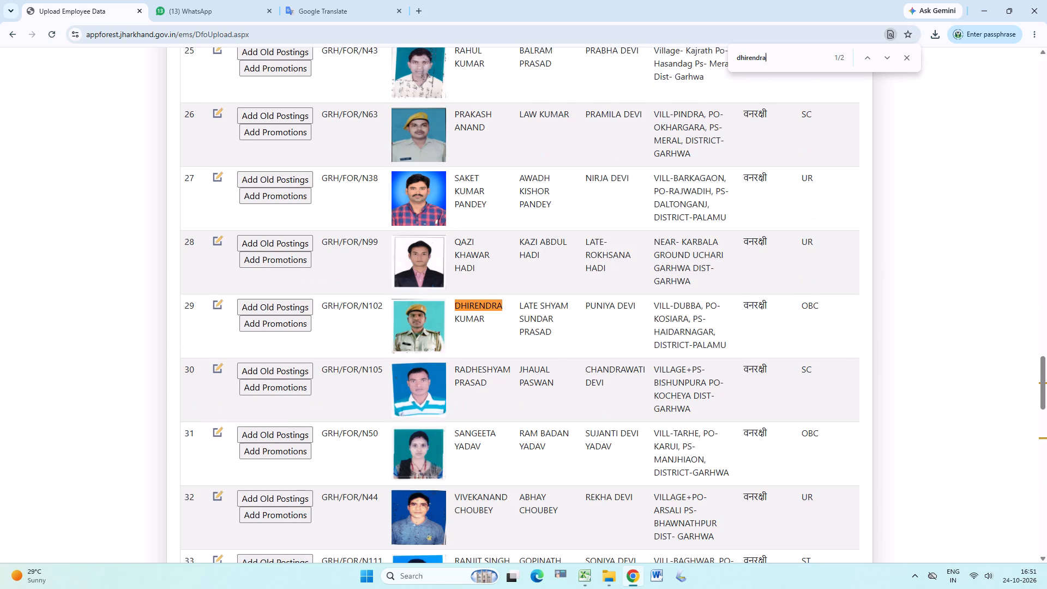
pyautogui.press('Return')
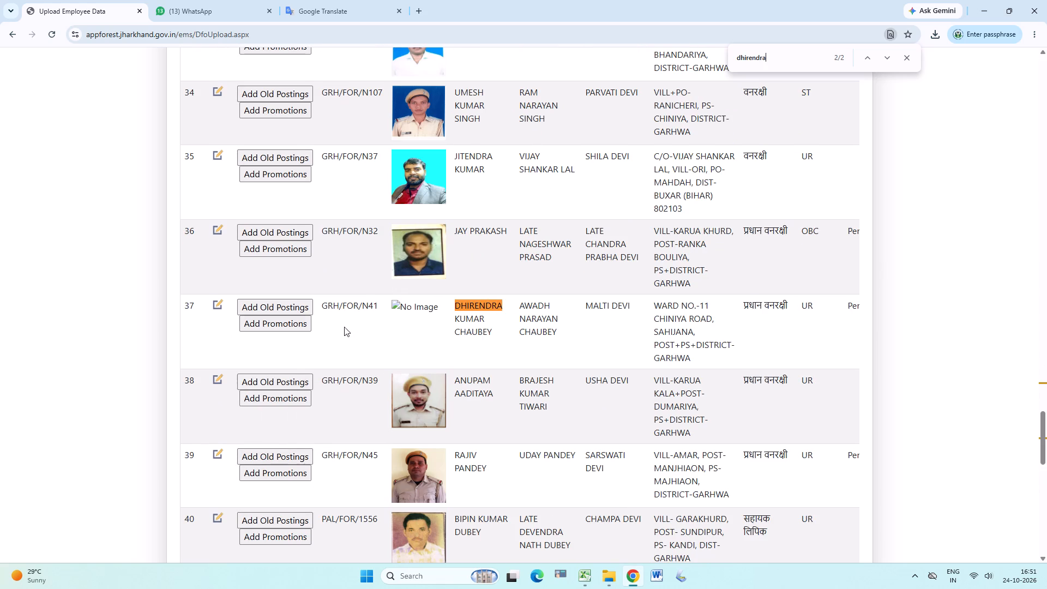
pyautogui.click(276, 323)
# Save a promotion dated March 24, 2026 with designation प्रधान वनरक्षी, pay band 5200-20200, grade pay 2400 and level 4.
pyautogui.click(298, 393)
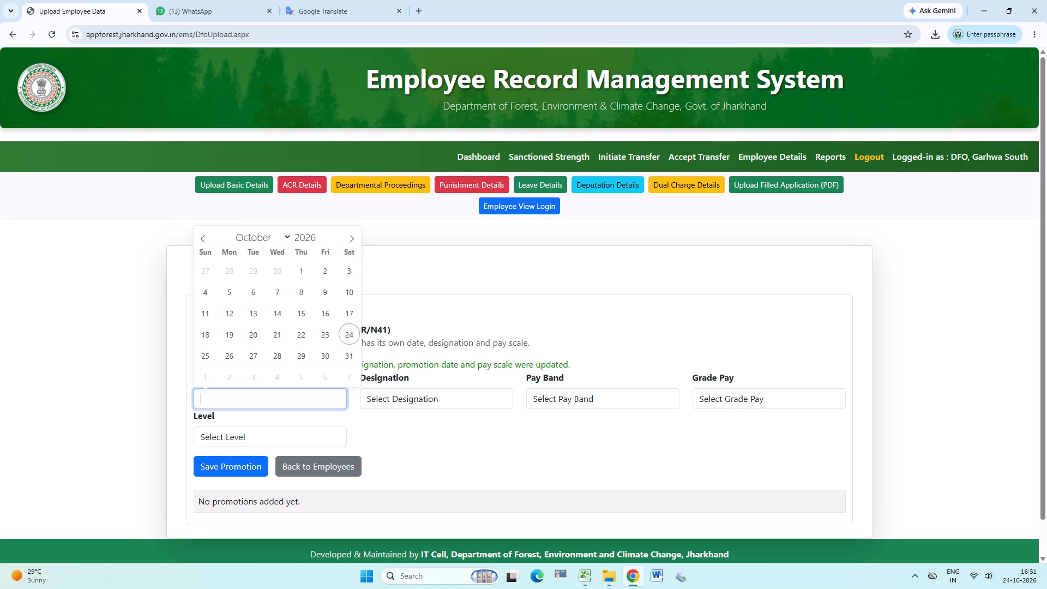
pyautogui.click(257, 236)
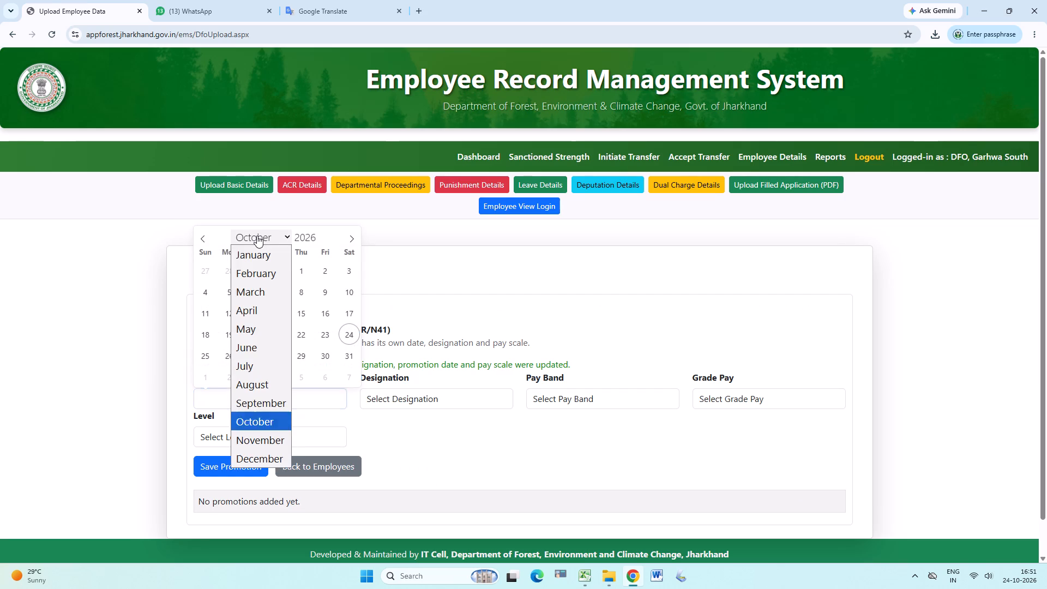
pyautogui.click(258, 295)
pyautogui.click(252, 339)
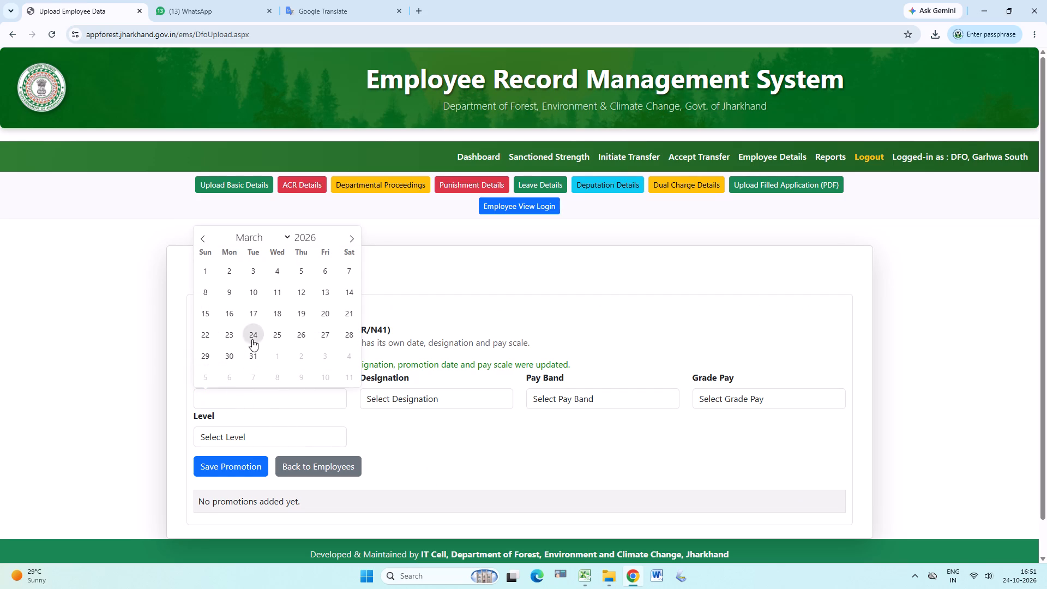
pyautogui.click(444, 399)
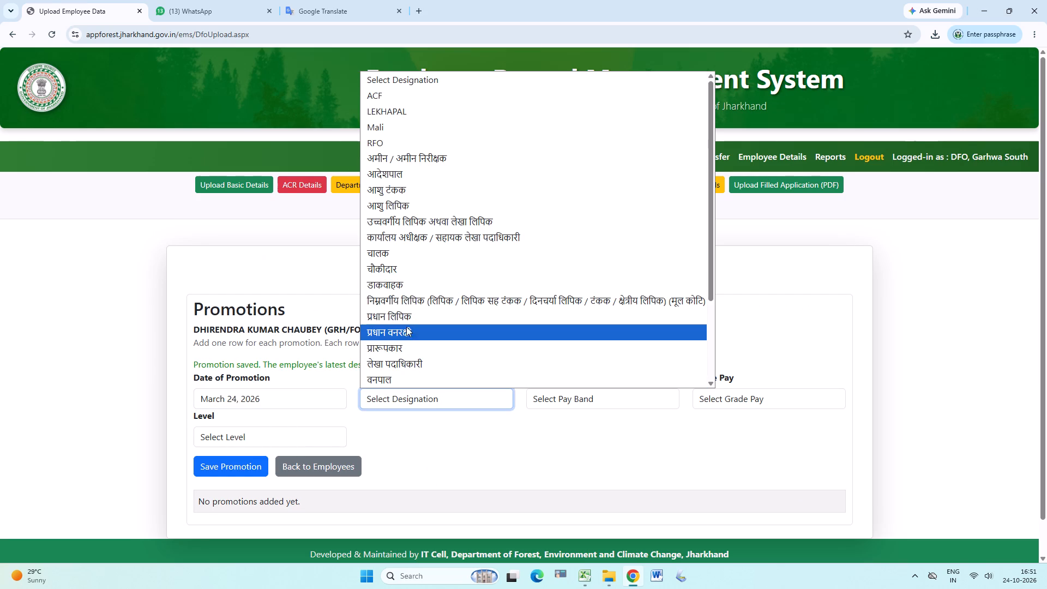
pyautogui.click(404, 336)
pyautogui.click(581, 401)
pyautogui.click(575, 433)
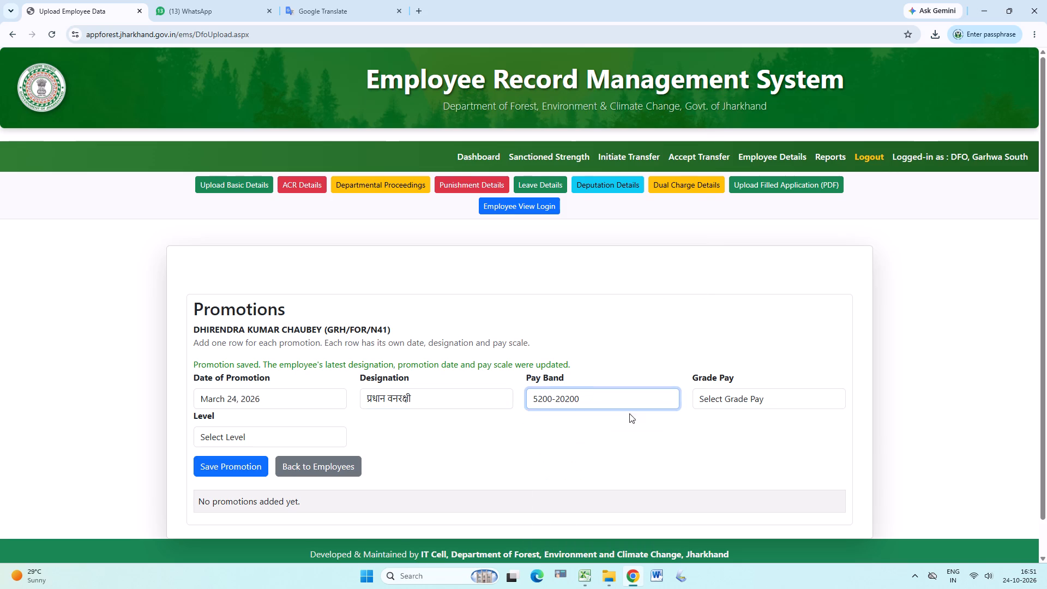
pyautogui.click(715, 402)
pyautogui.click(707, 224)
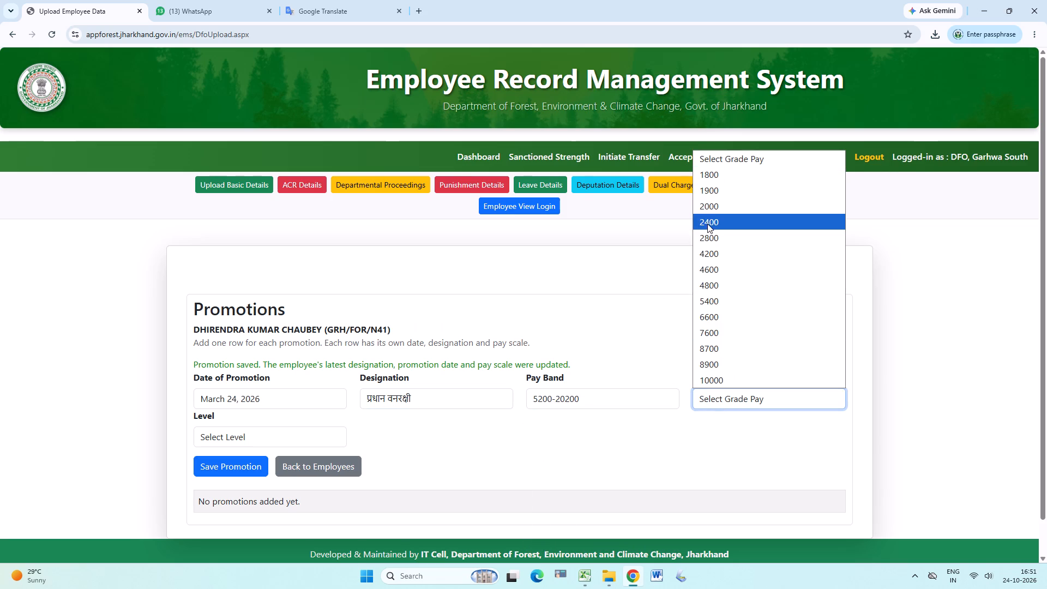
pyautogui.click(227, 435)
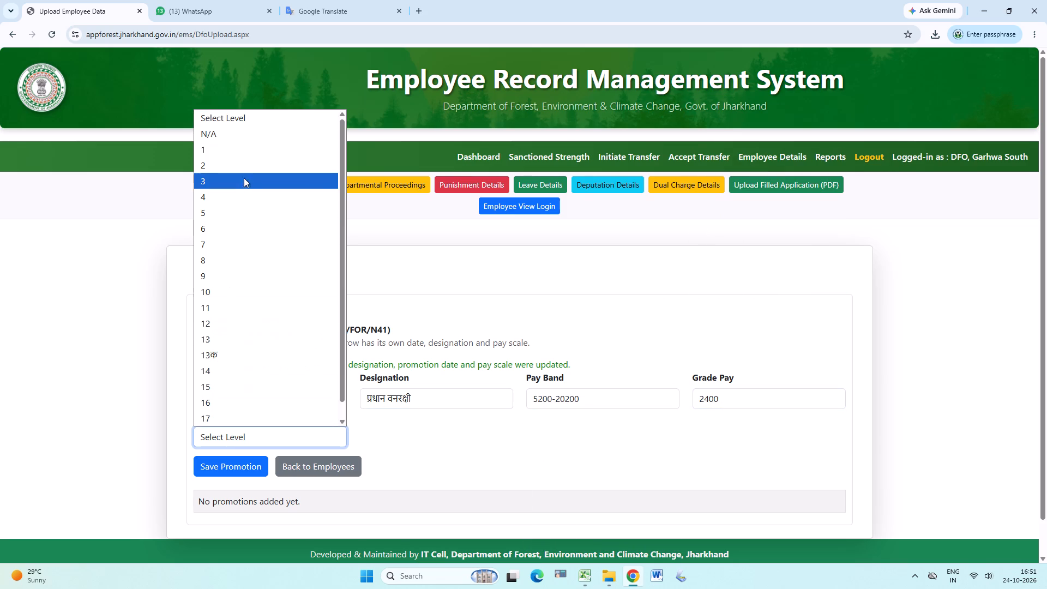
pyautogui.click(236, 193)
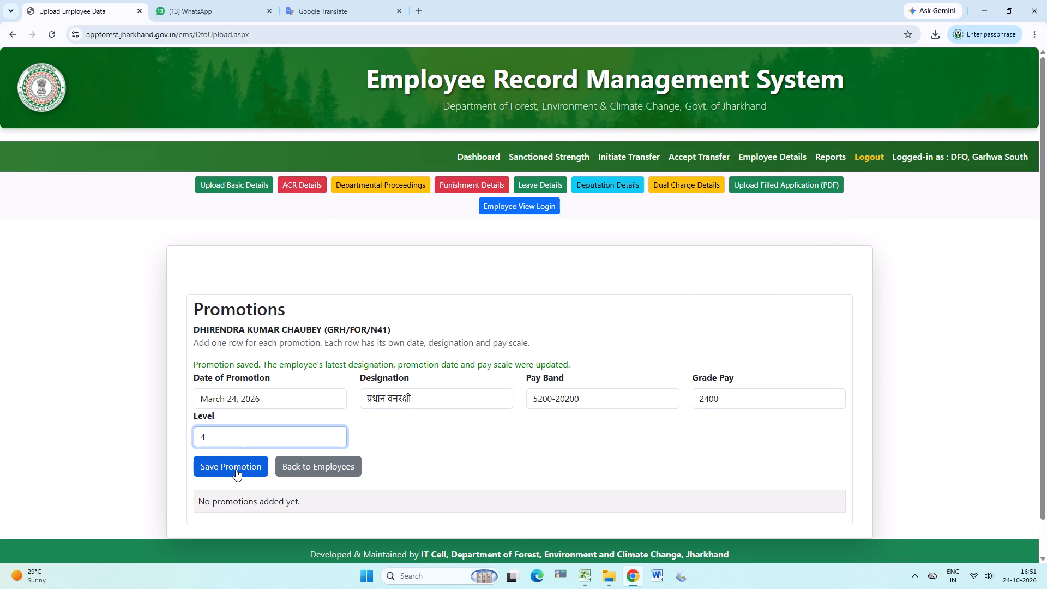
pyautogui.click(236, 469)
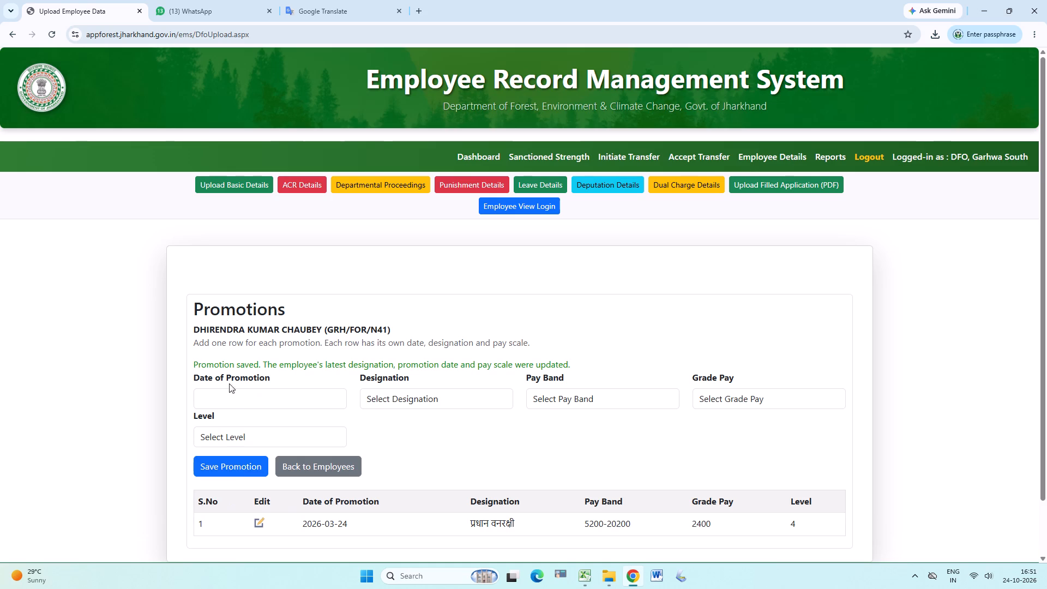
# Go back to the employee list, find the प्रधान वनरक्षी Rajiv (S.No 39), and open his promotions form.
pyautogui.scroll(-1, 621, 438)
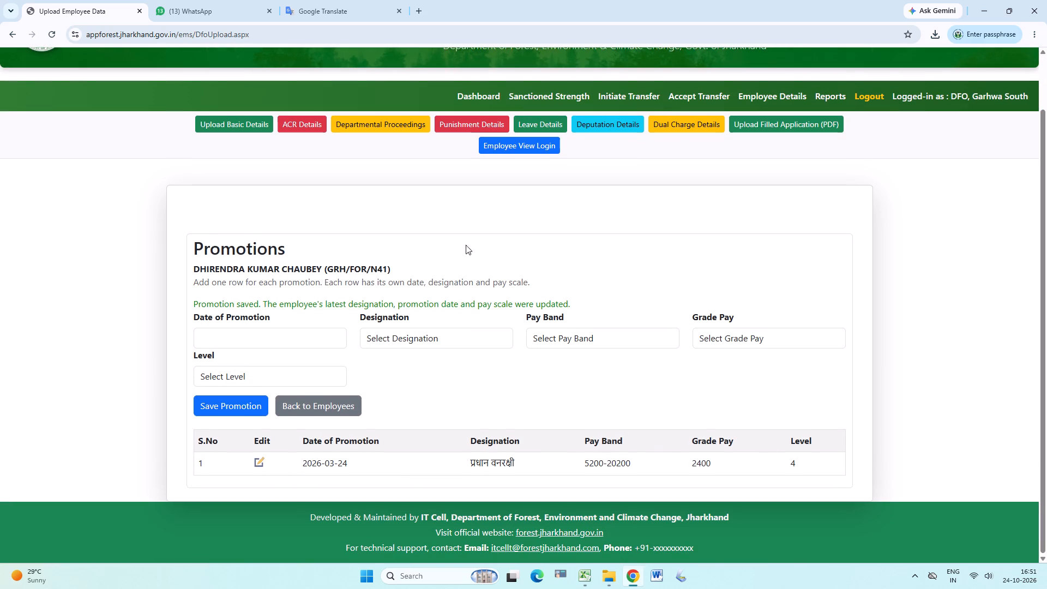
pyautogui.click(334, 406)
pyautogui.scroll(-3, 327, 385)
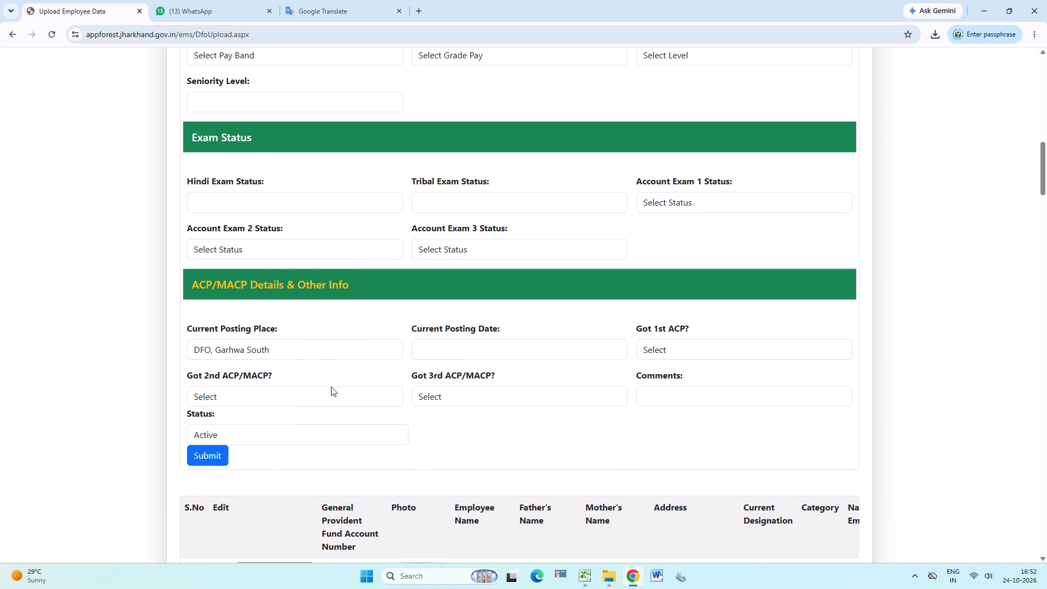
pyautogui.hotkey('ctrl', 'f')
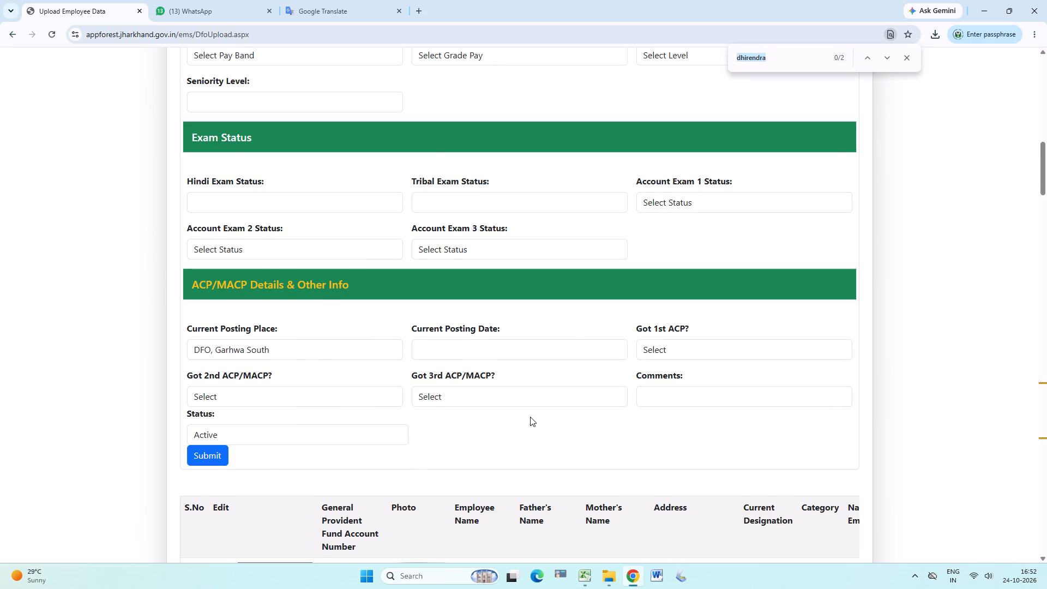
pyautogui.write('Ra')
pyautogui.write('jiv')
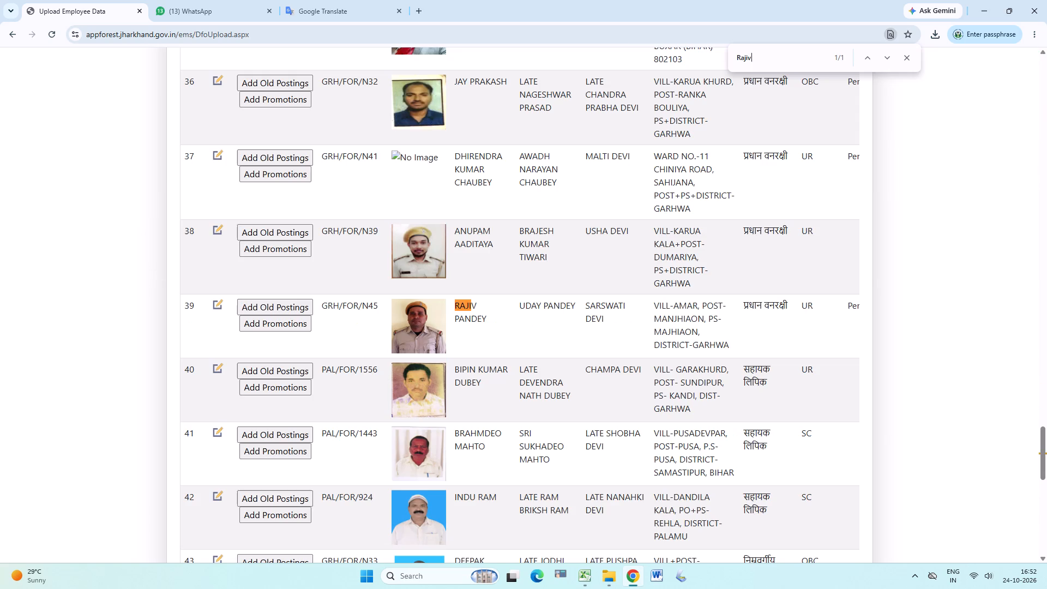
pyautogui.press('space')
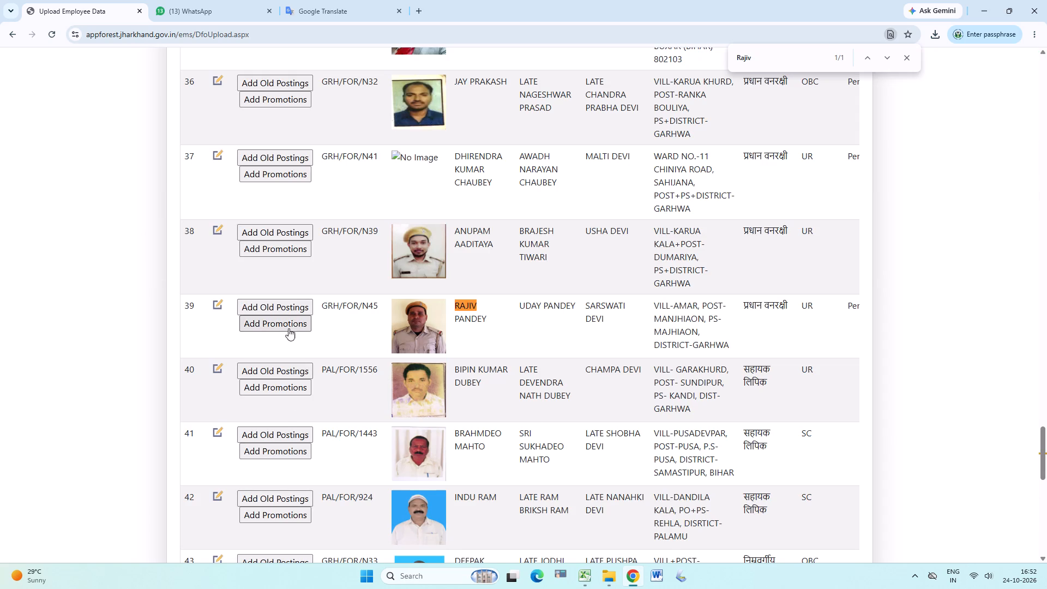
pyautogui.click(290, 321)
pyautogui.click(293, 405)
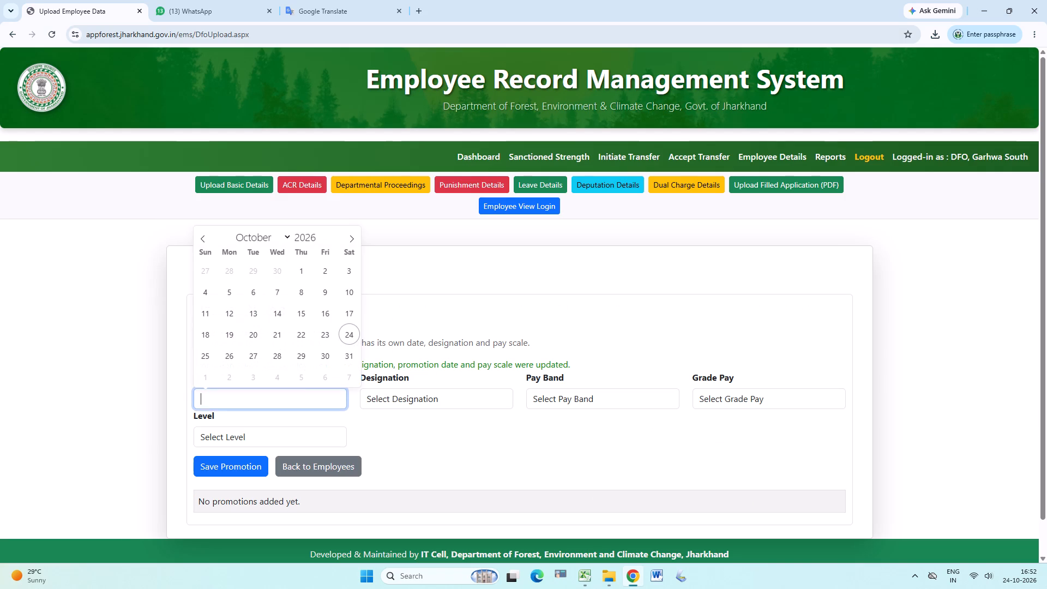
pyautogui.click(263, 241)
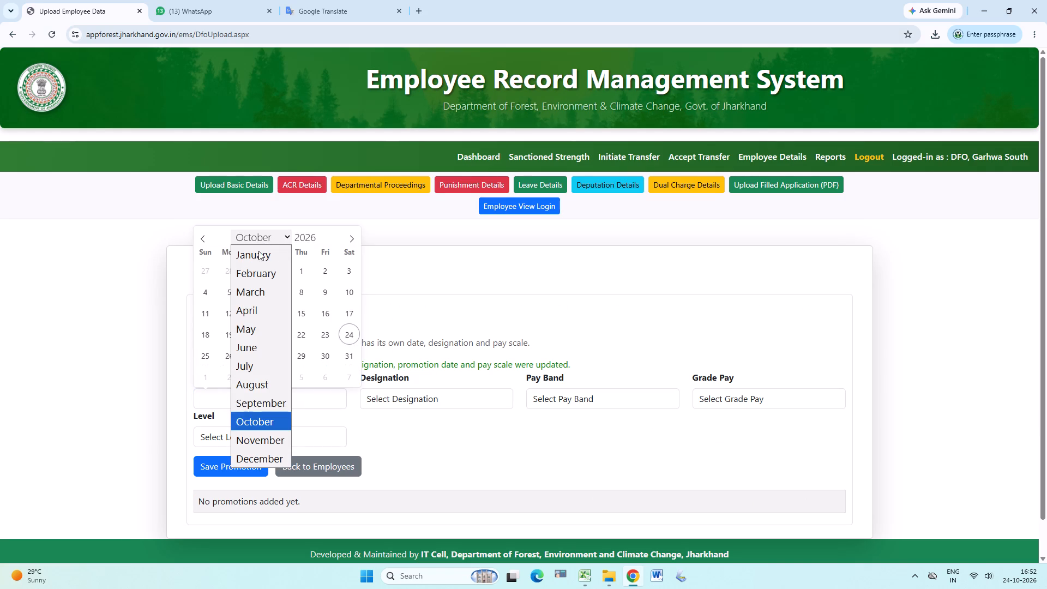
pyautogui.click(260, 287)
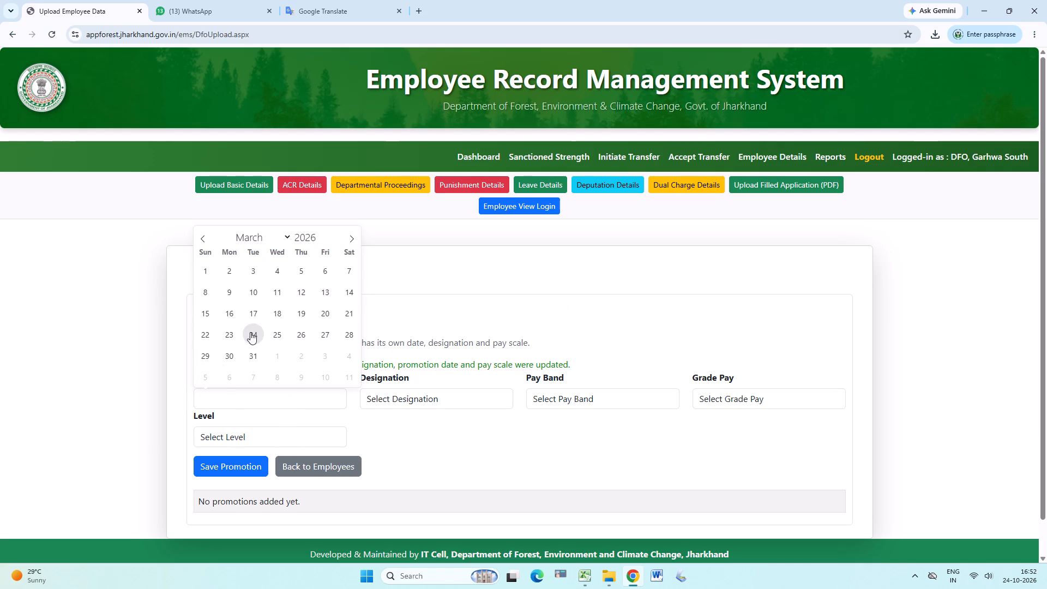
pyautogui.click(250, 330)
pyautogui.click(417, 395)
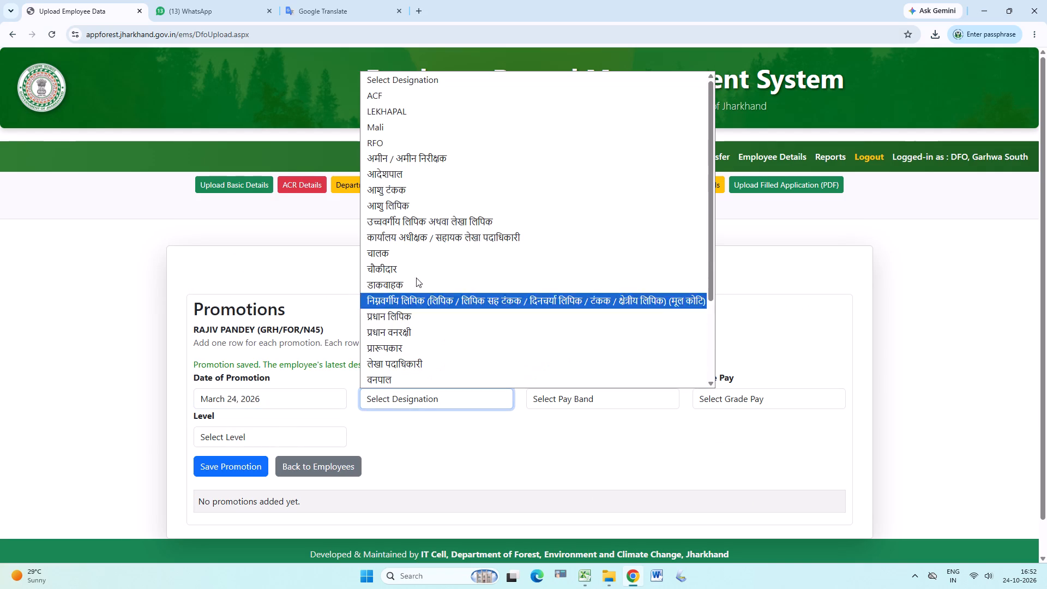
pyautogui.click(425, 328)
pyautogui.click(597, 396)
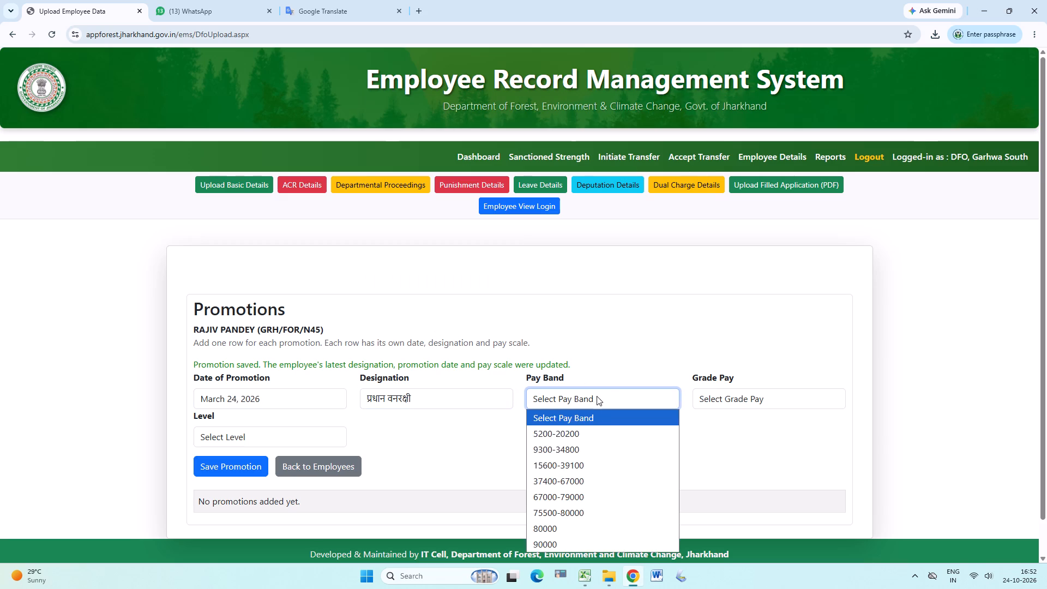
pyautogui.click(579, 436)
pyautogui.click(725, 402)
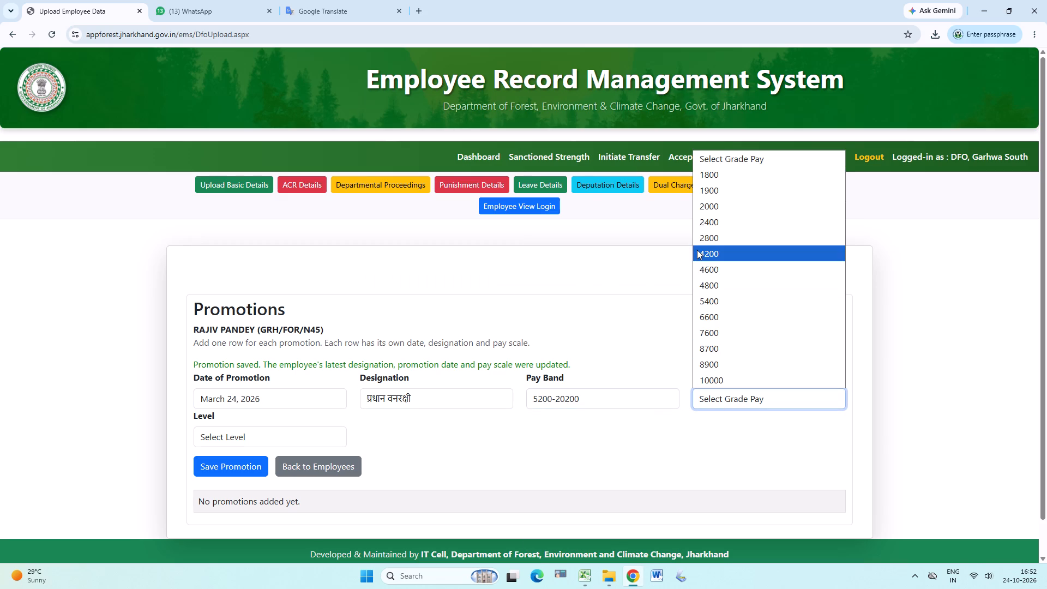
pyautogui.click(722, 223)
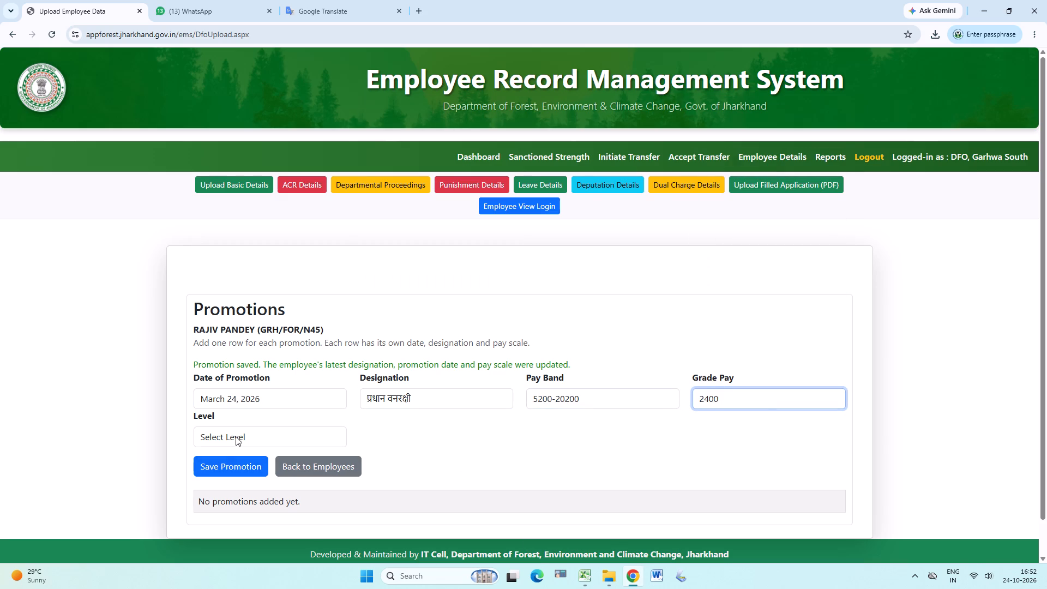
pyautogui.click(236, 434)
pyautogui.click(224, 202)
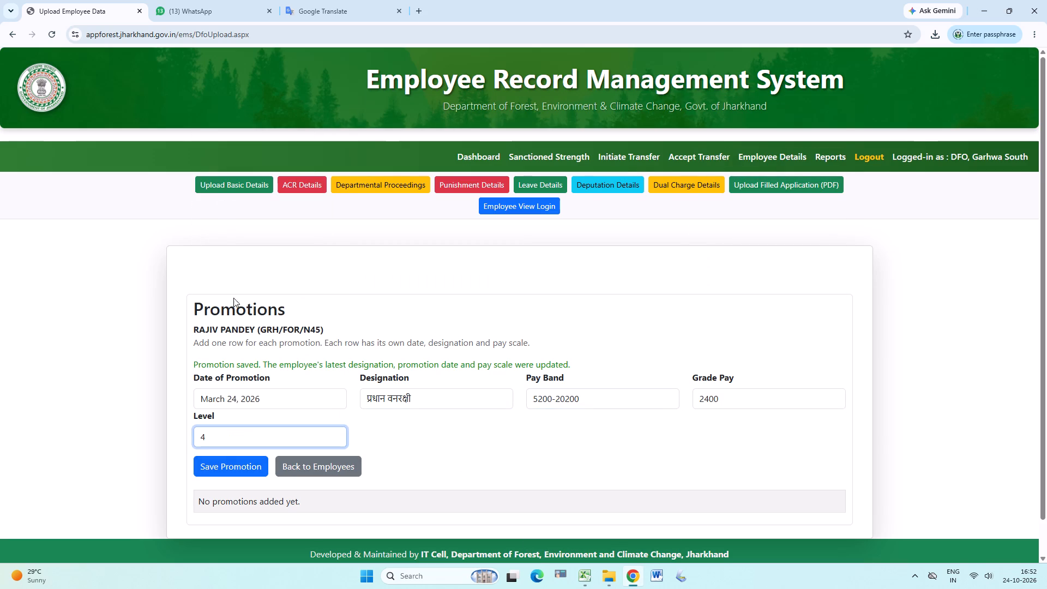
pyautogui.click(209, 460)
pyautogui.click(227, 466)
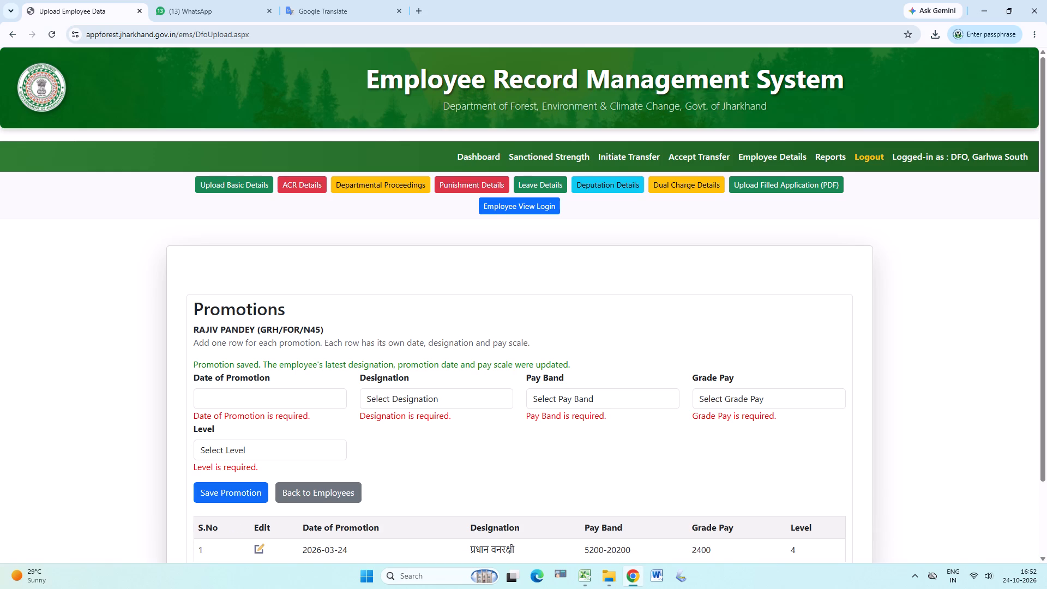
# Open the saved promotion row for editing to check its date, designation and pay details.
pyautogui.scroll(-1, 461, 430)
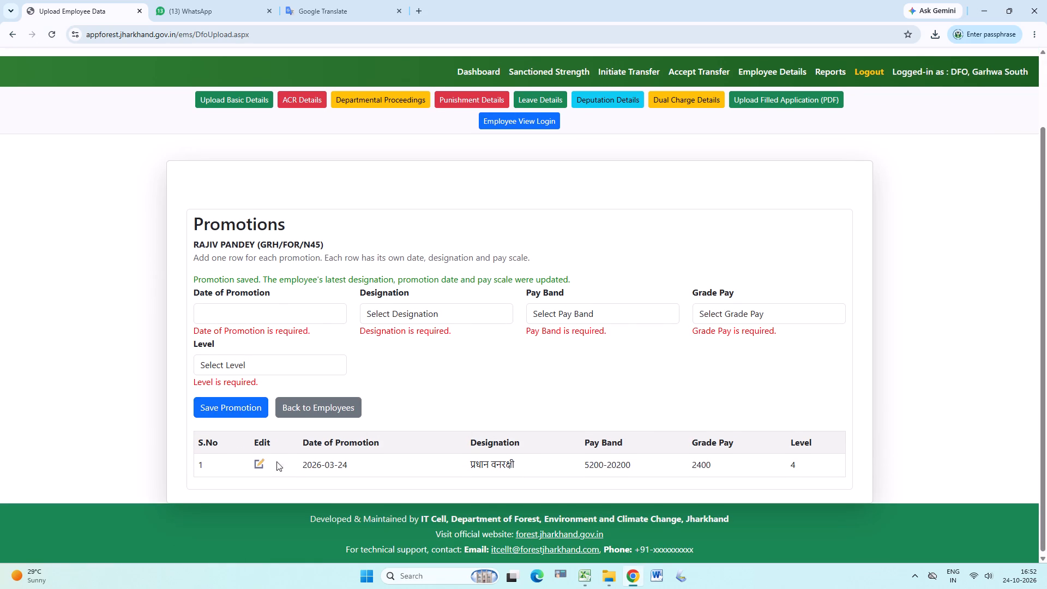
pyautogui.click(262, 467)
pyautogui.scroll(-1, 628, 464)
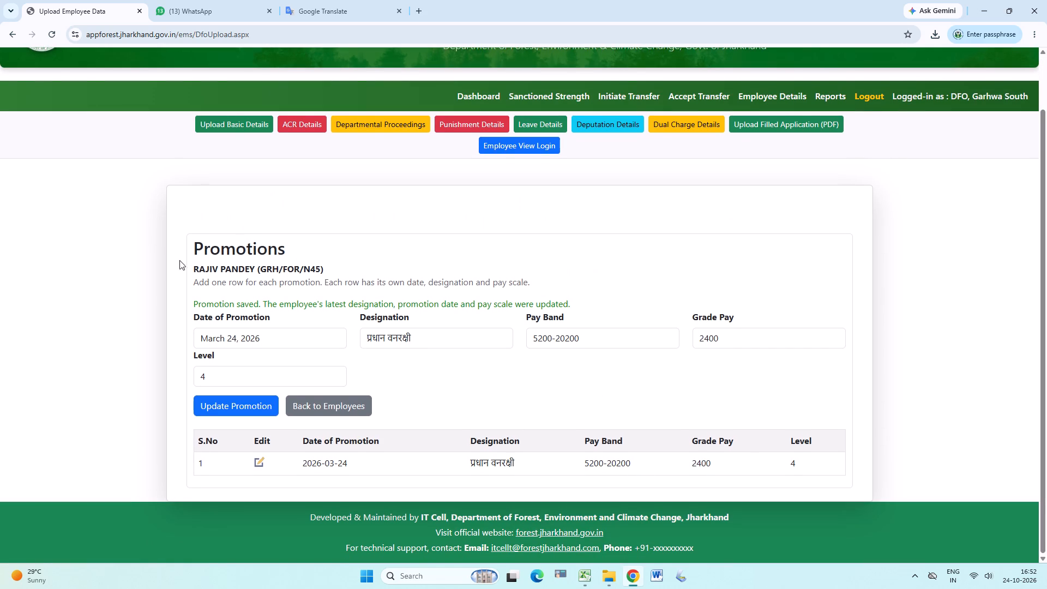
# Go back to the employee list, find the वनरक्षी Shubham (S.No 21), and open his promotions form.
pyautogui.scroll(-1, 311, 277)
pyautogui.click(328, 407)
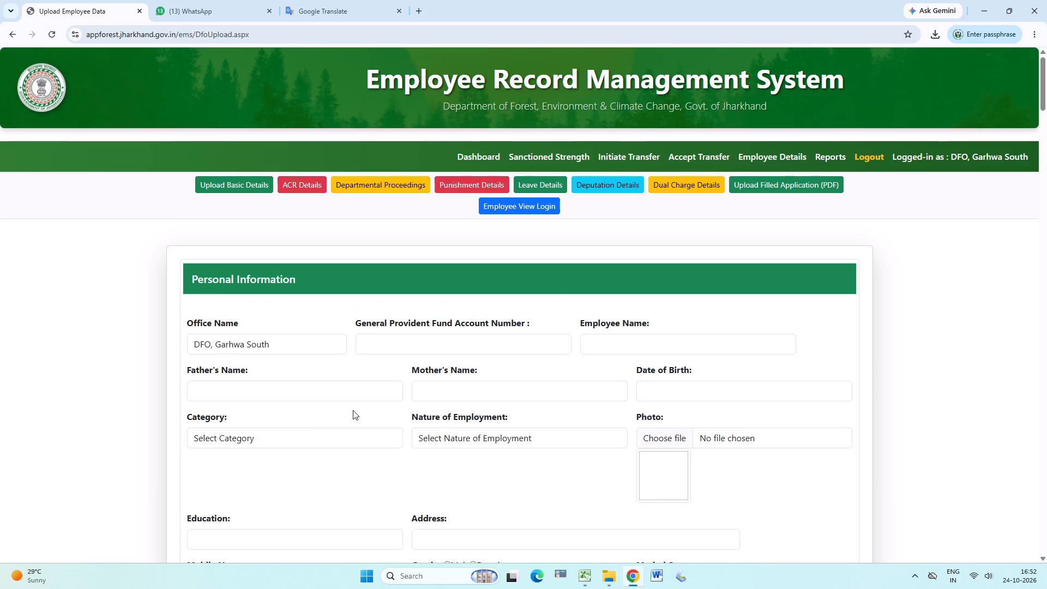
pyautogui.hotkey('ctrl', 'f')
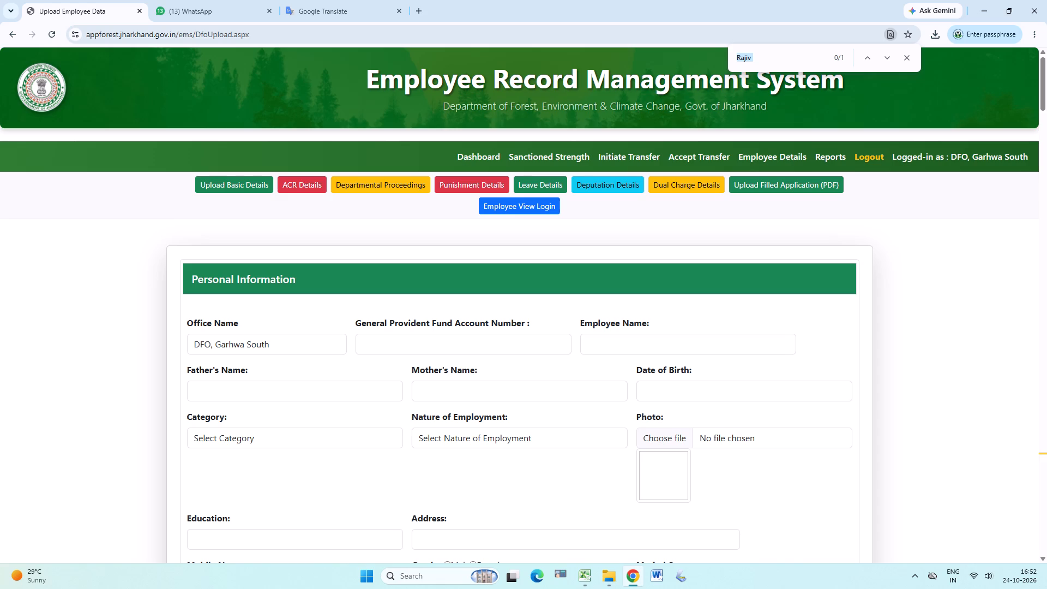
pyautogui.write('shubham')
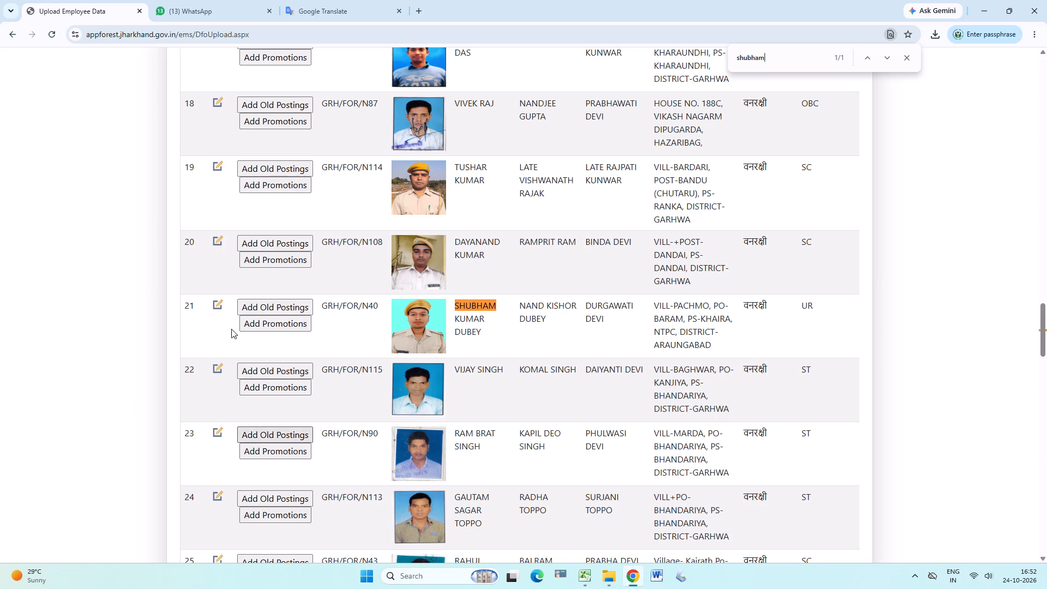
pyautogui.click(266, 324)
pyautogui.click(292, 401)
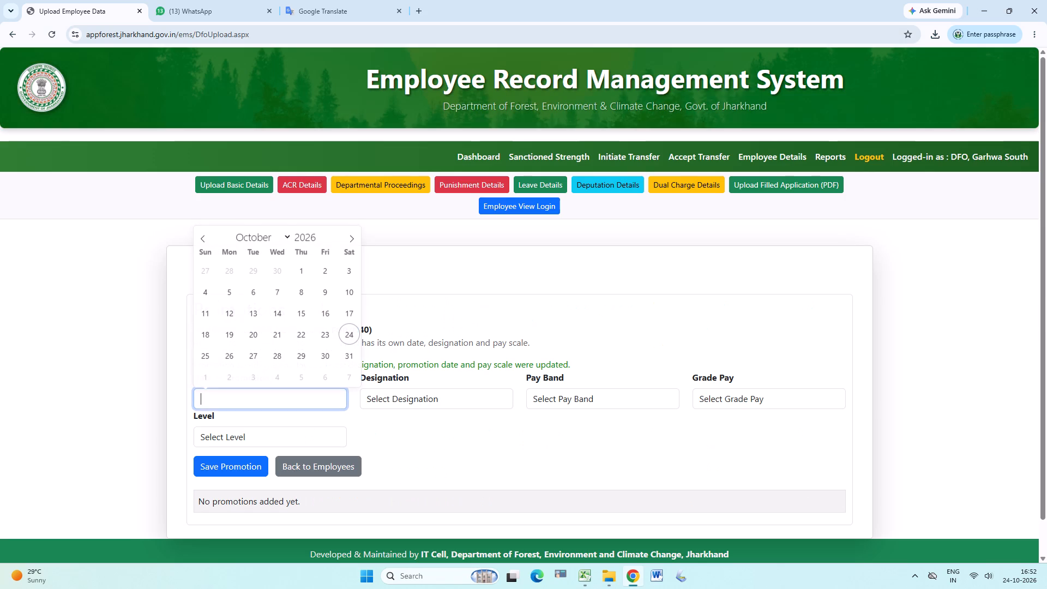
pyautogui.click(245, 232)
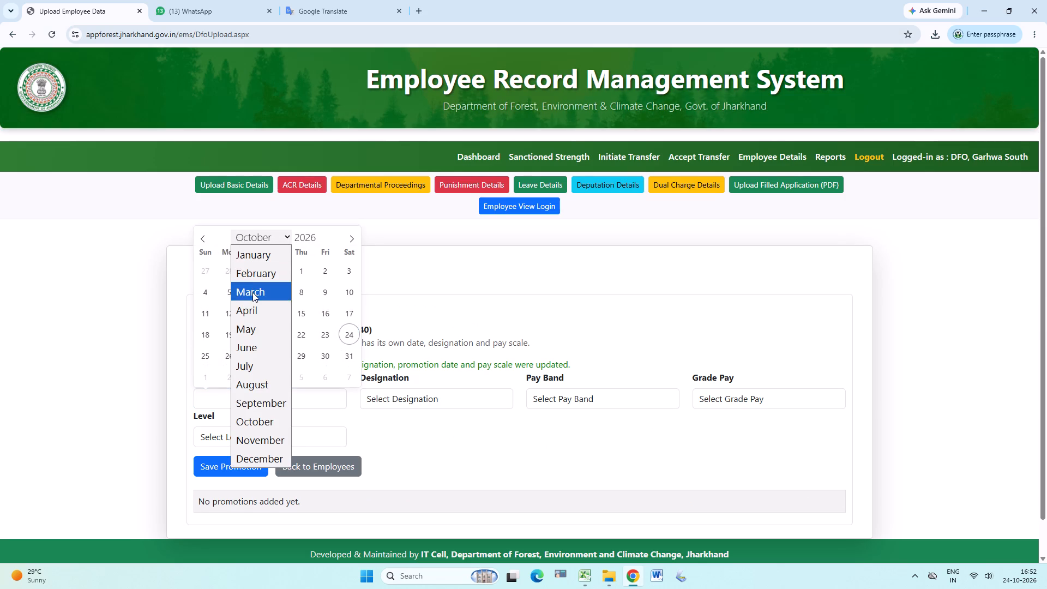
pyautogui.click(252, 292)
pyautogui.click(256, 337)
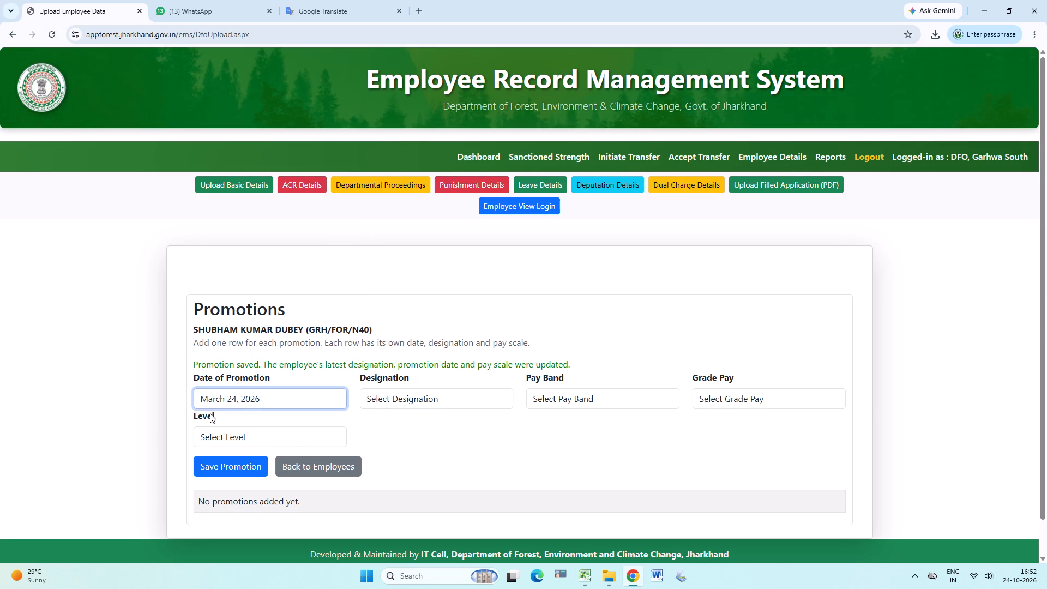
pyautogui.click(497, 402)
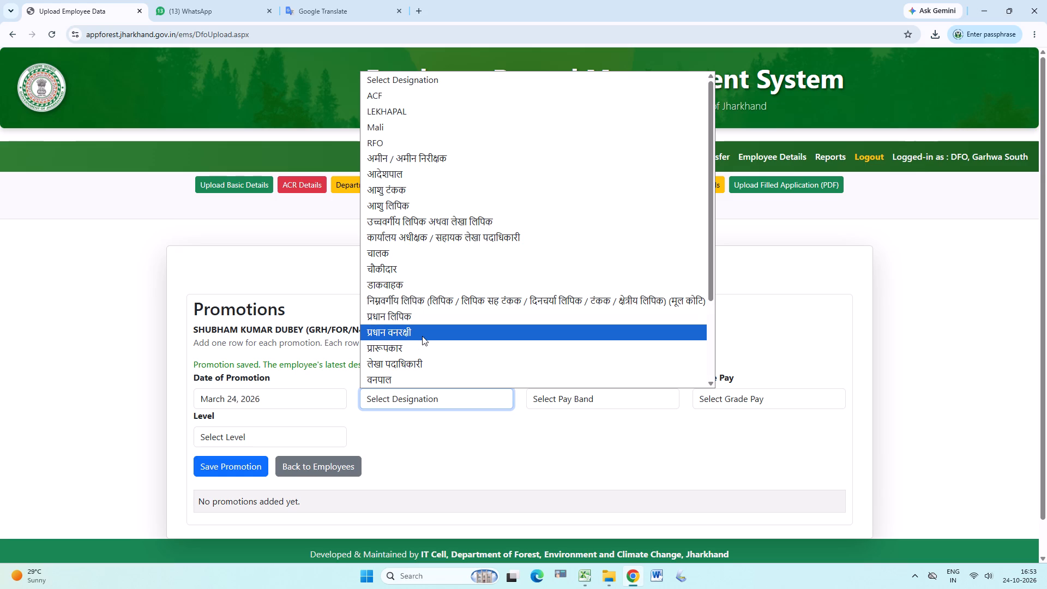
pyautogui.click(422, 336)
pyautogui.click(569, 404)
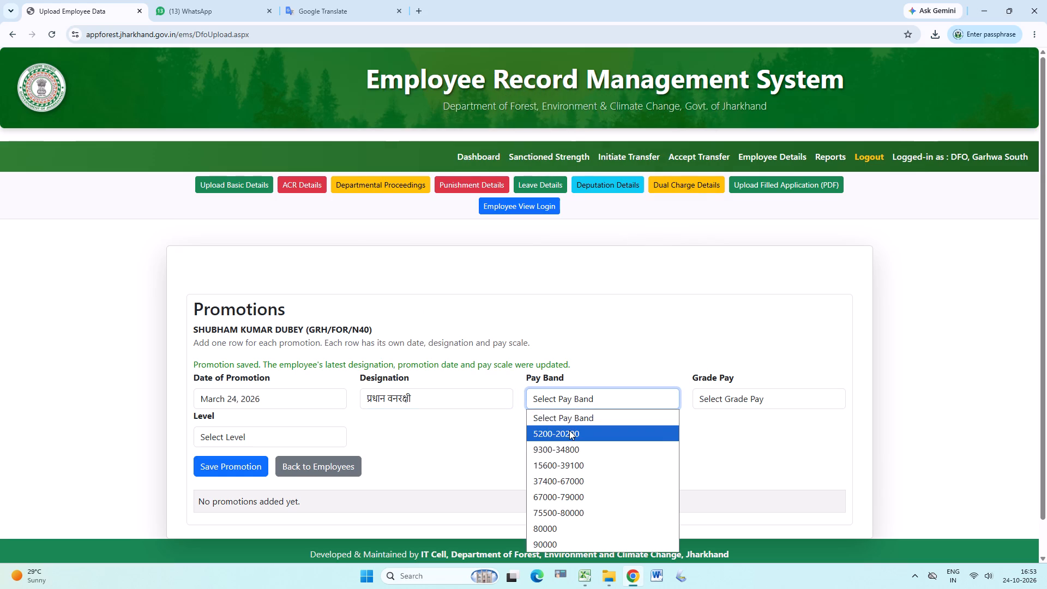
pyautogui.click(569, 430)
pyautogui.click(723, 393)
pyautogui.click(699, 225)
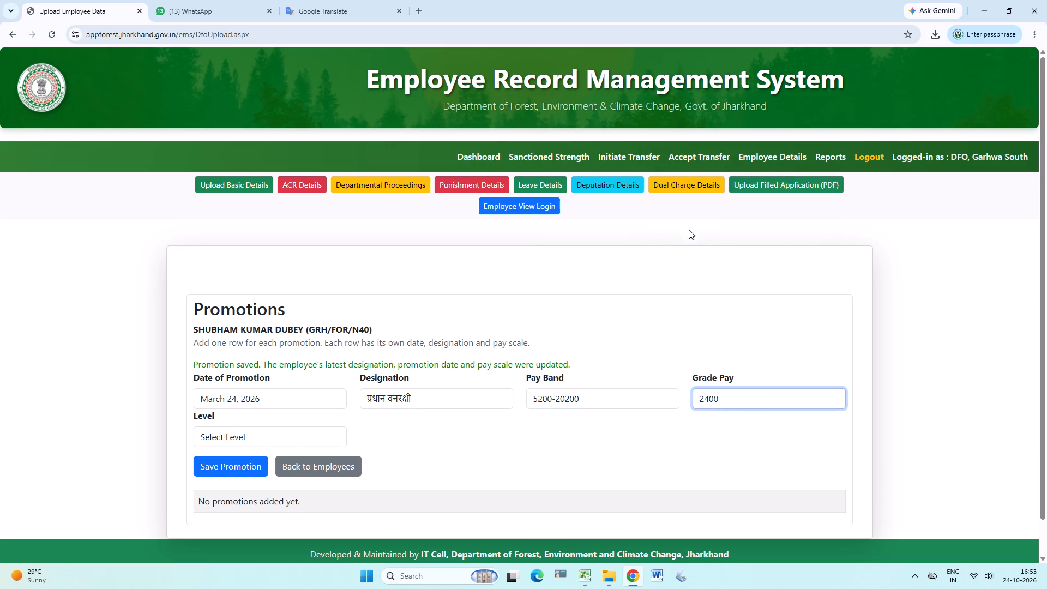
pyautogui.click(245, 440)
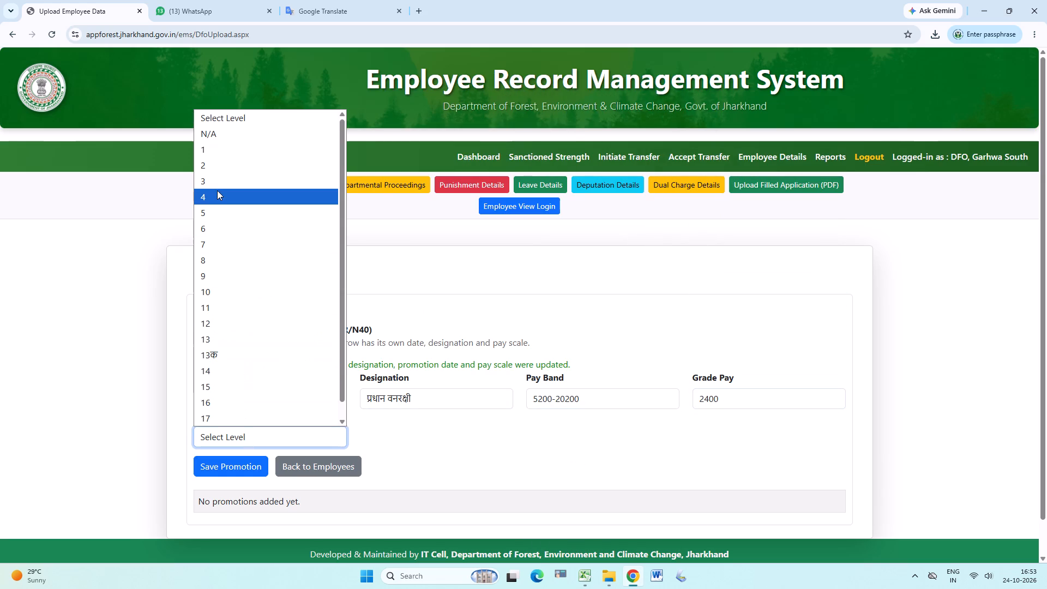
pyautogui.click(217, 190)
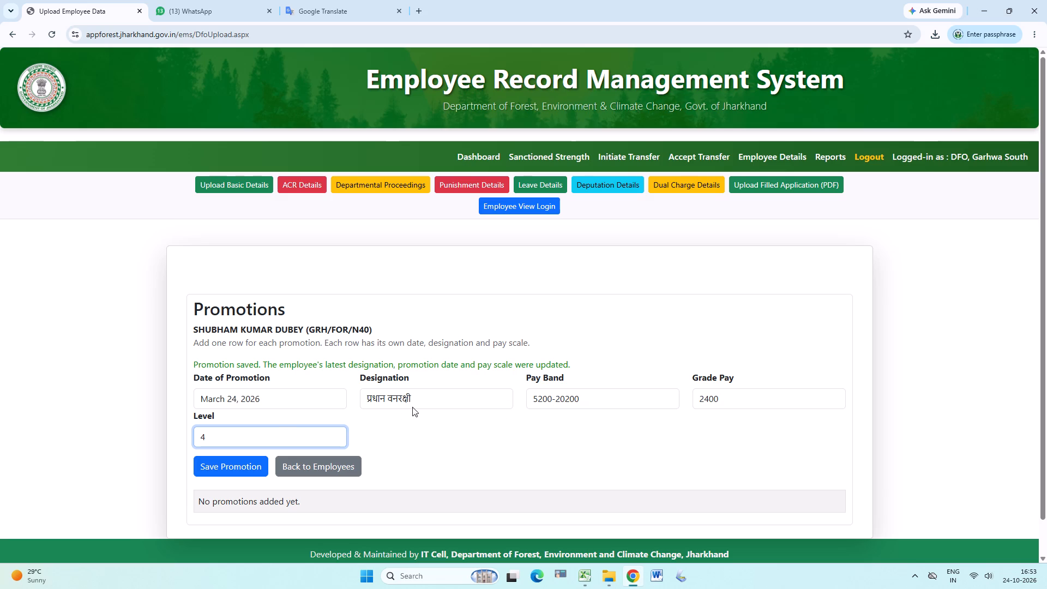
pyautogui.click(241, 472)
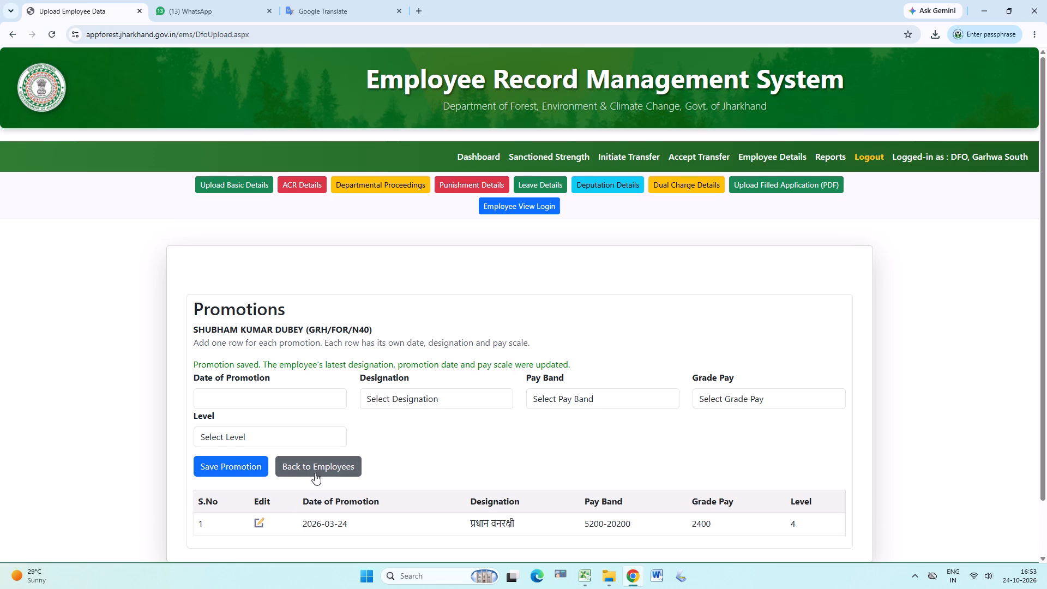
pyautogui.click(333, 471)
pyautogui.hotkey('ctrl', 'f')
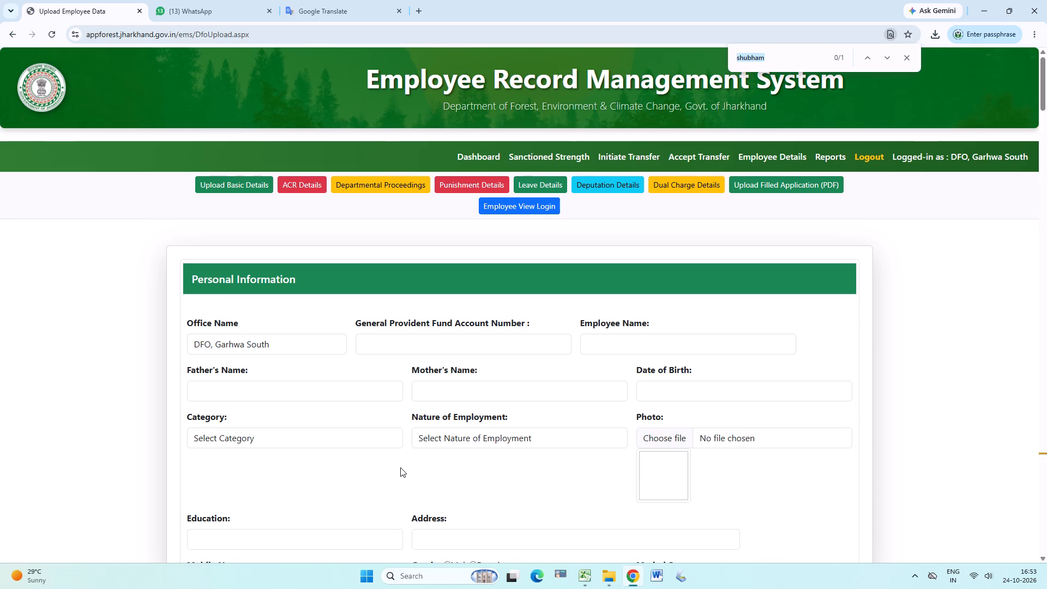
pyautogui.write('animesh')
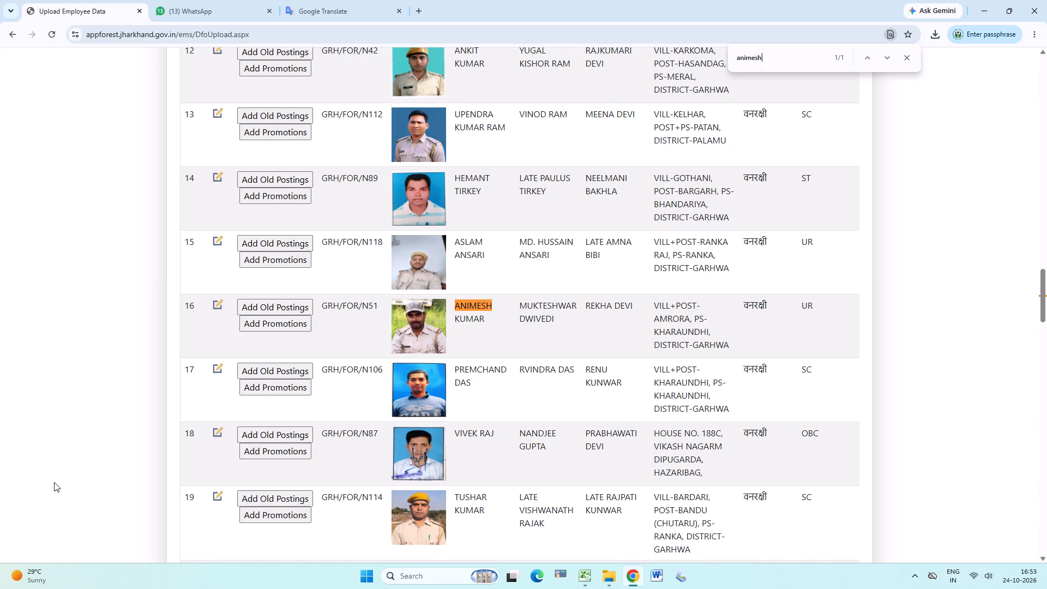
pyautogui.click(278, 325)
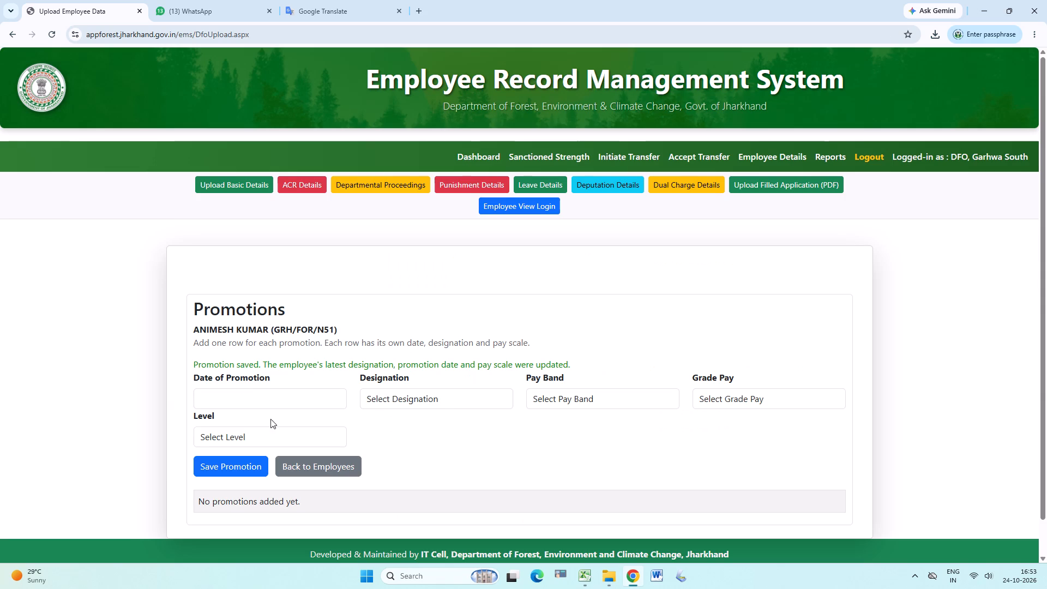
# Save a promotion for Animesh dated March 24, 2026 with designation प्रधान वनरक्षी, pay band 5200-20200, grade pay 2400 and level 4.
pyautogui.click(270, 399)
pyautogui.click(262, 237)
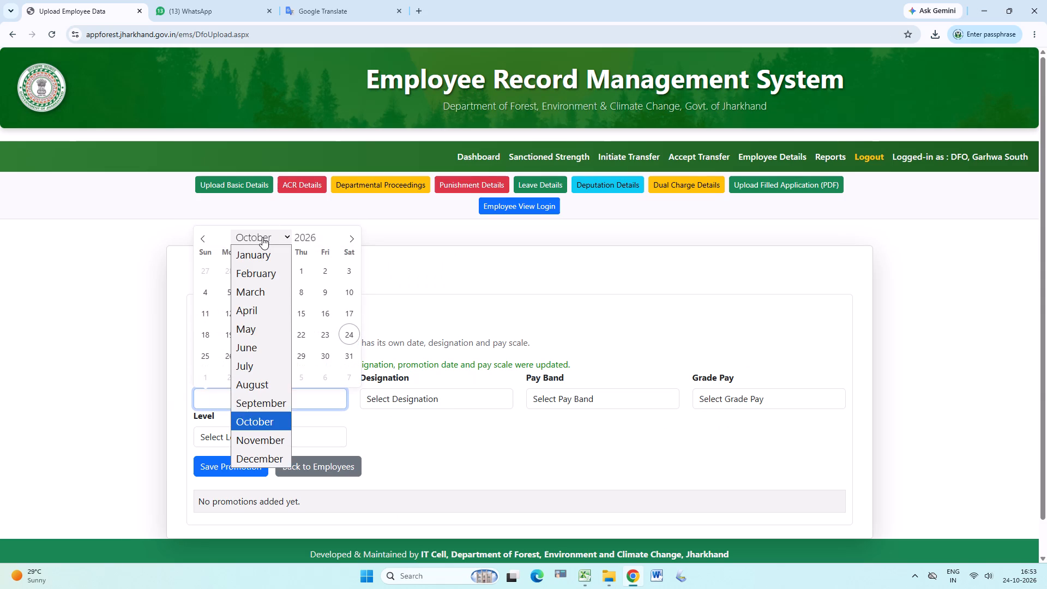
pyautogui.click(257, 300)
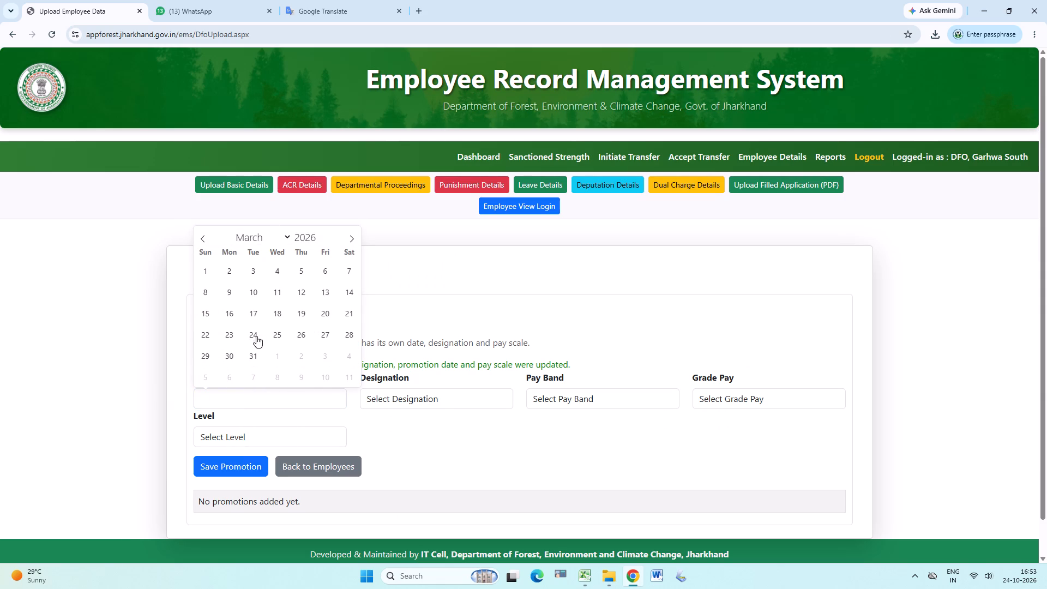
pyautogui.click(256, 336)
pyautogui.click(416, 401)
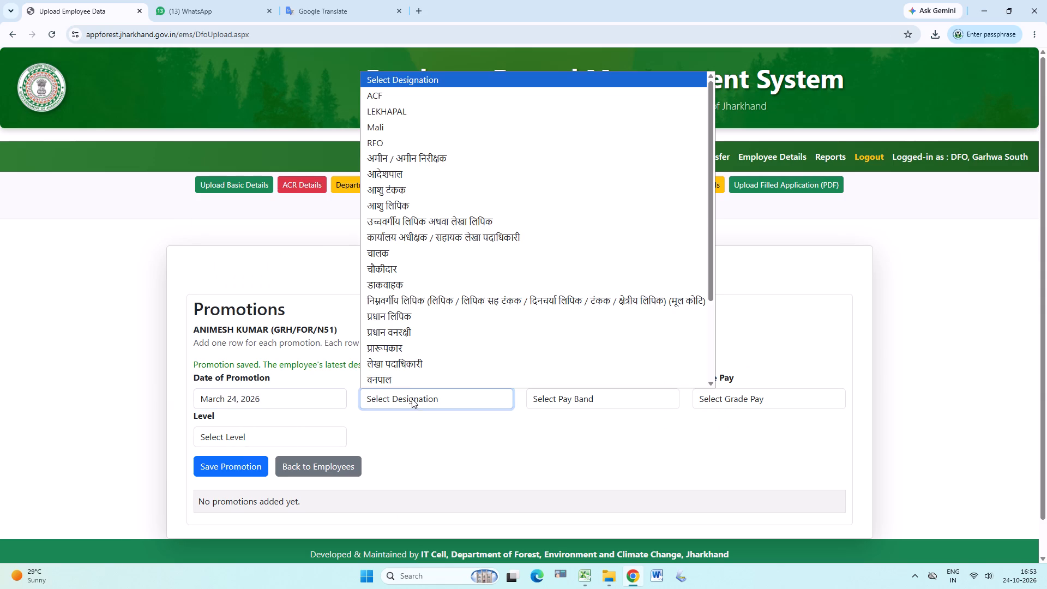
pyautogui.click(412, 334)
pyautogui.click(568, 400)
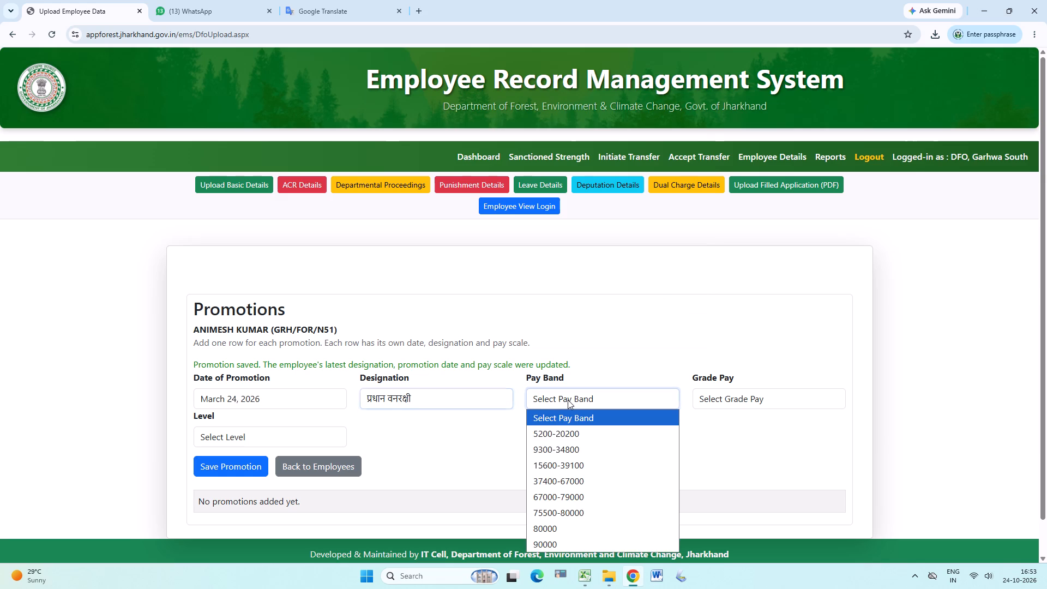
pyautogui.click(569, 434)
pyautogui.click(715, 400)
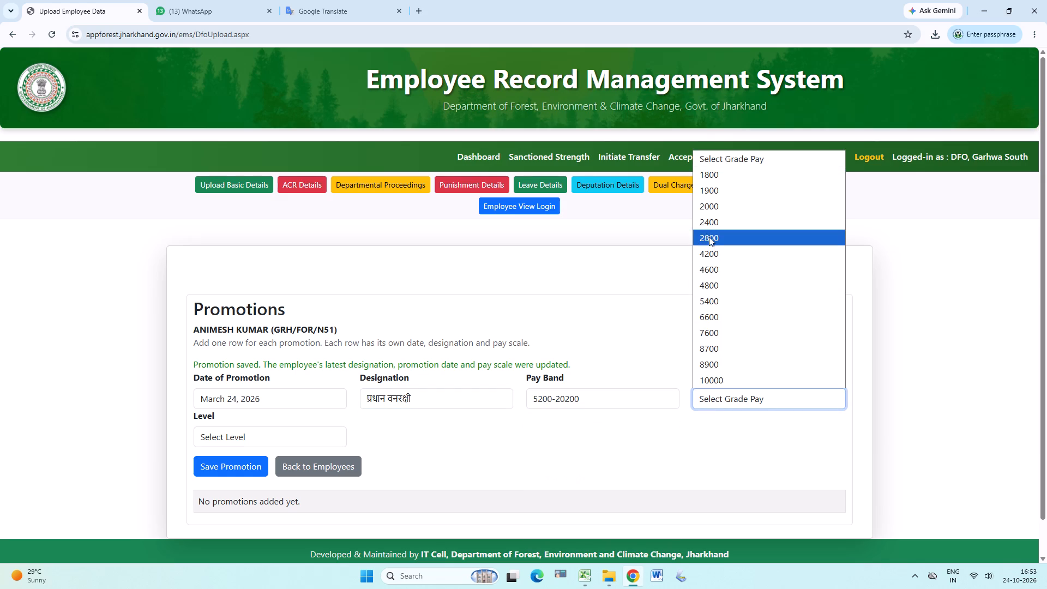
pyautogui.click(709, 223)
pyautogui.click(267, 434)
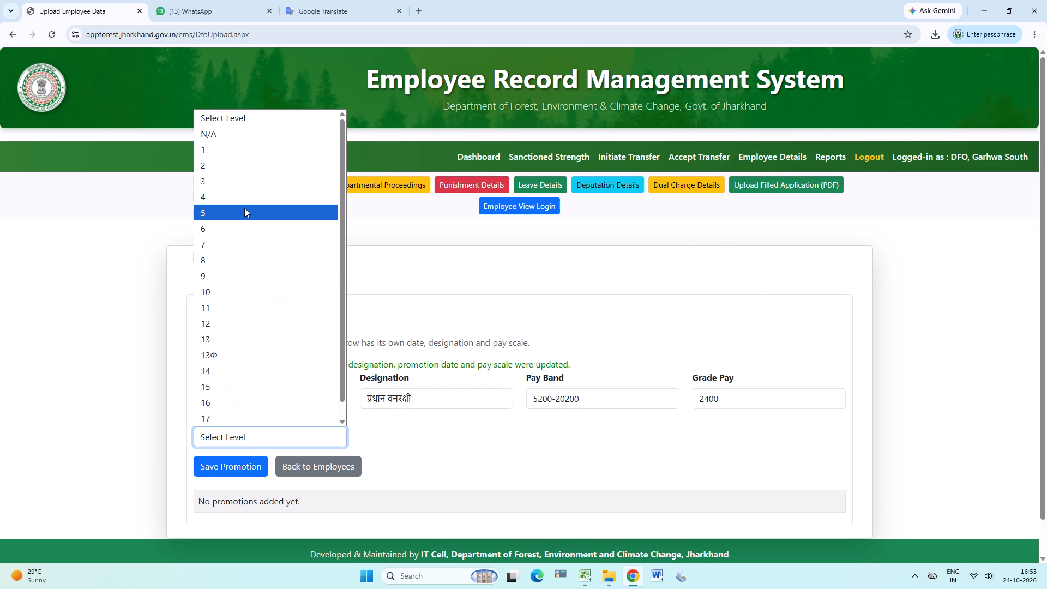
pyautogui.click(239, 198)
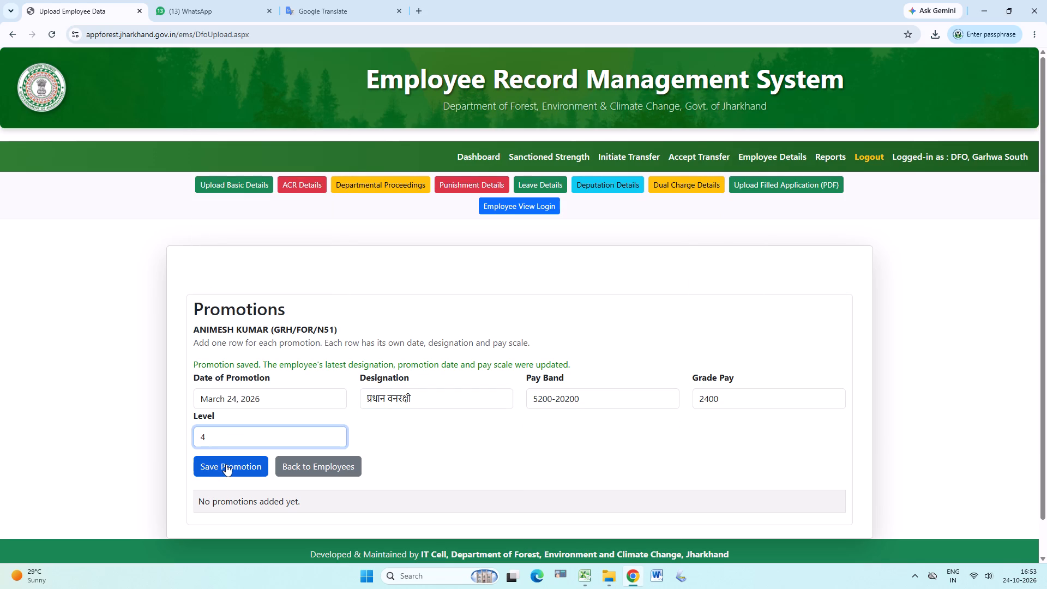
pyautogui.click(226, 464)
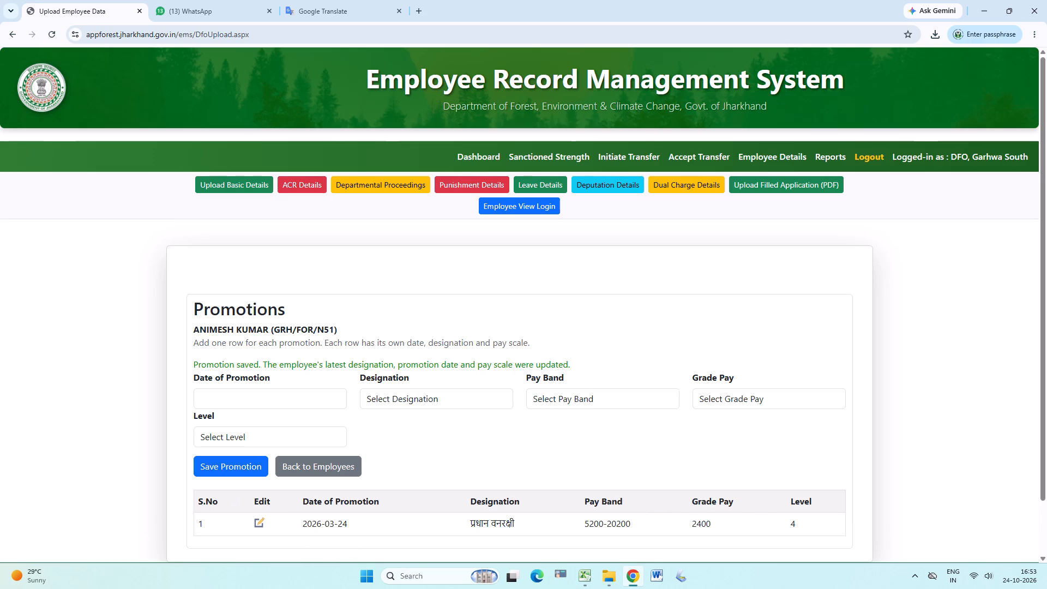
# Go back to the employee list, find the वनरक्षी Vivekanand (S.No 30), and open his promotions form.
pyautogui.click(312, 474)
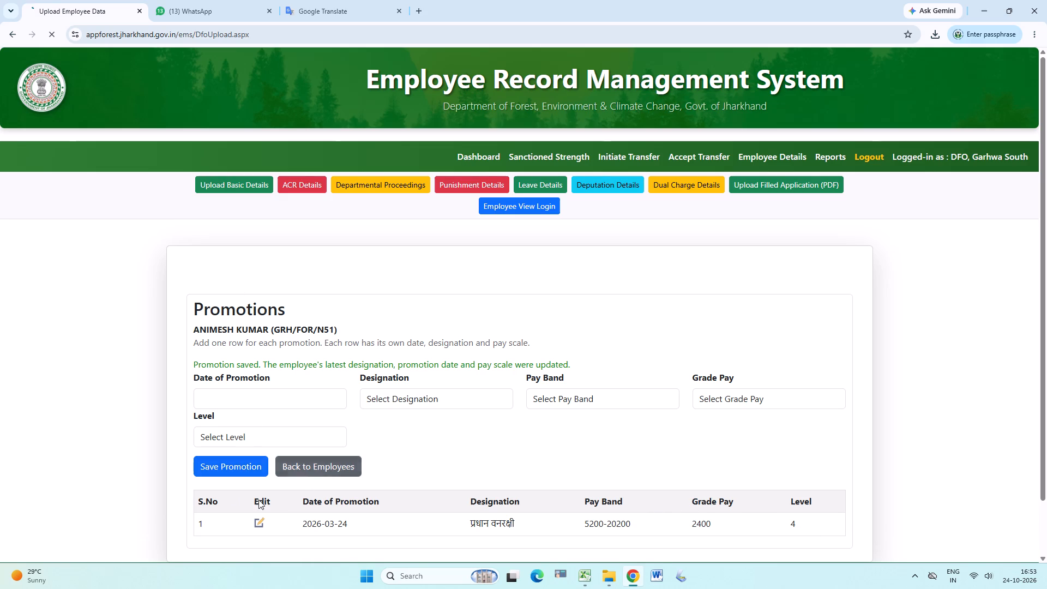
pyautogui.hotkey('ctrl', 'f')
pyautogui.hotkey('ctrl', 'g')
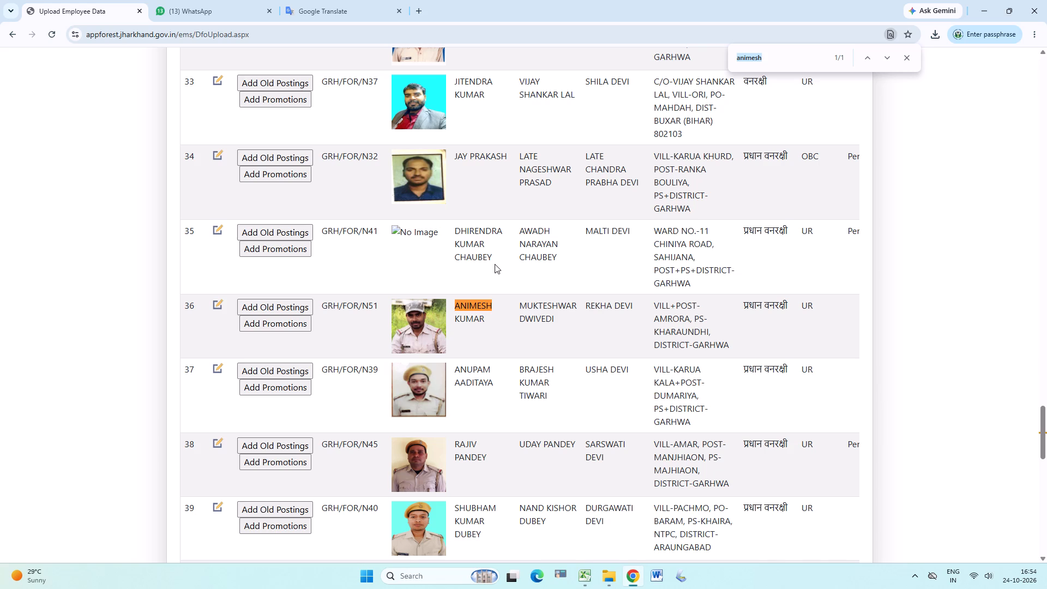
pyautogui.write('vive')
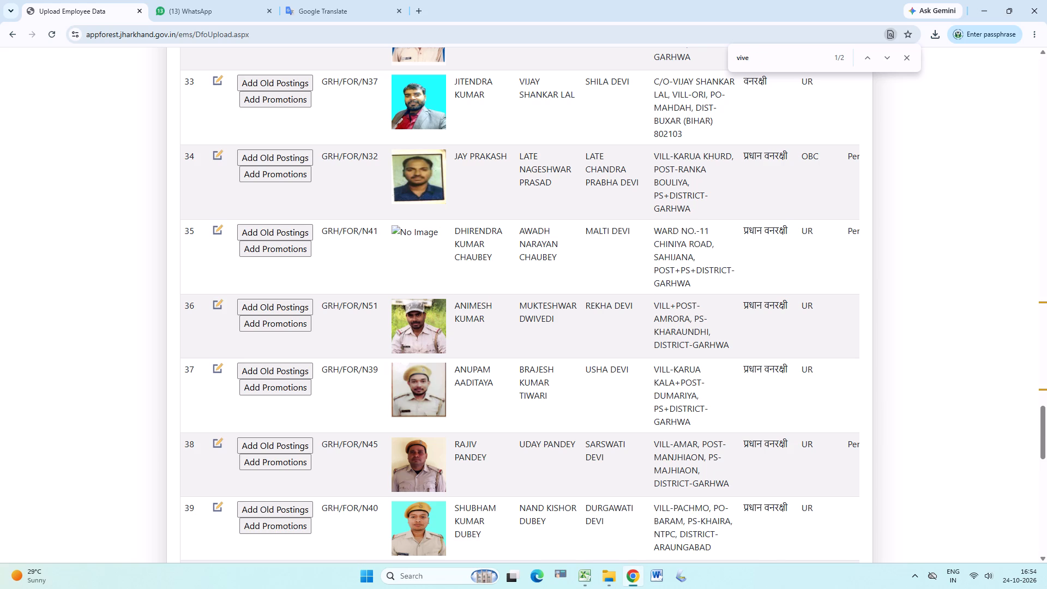
pyautogui.press('k')
pyautogui.press('a')
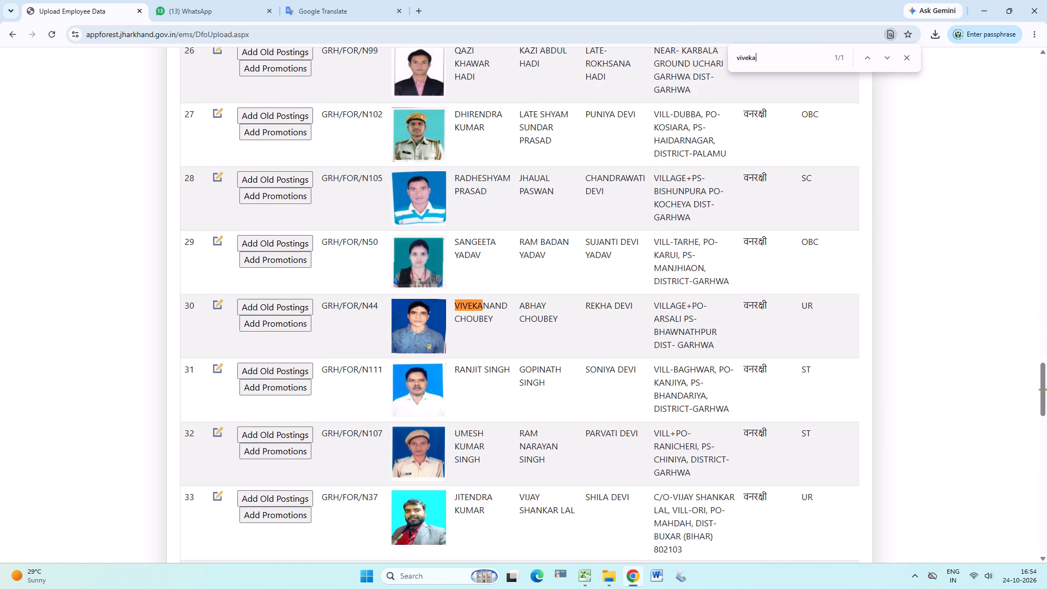
pyautogui.click(278, 327)
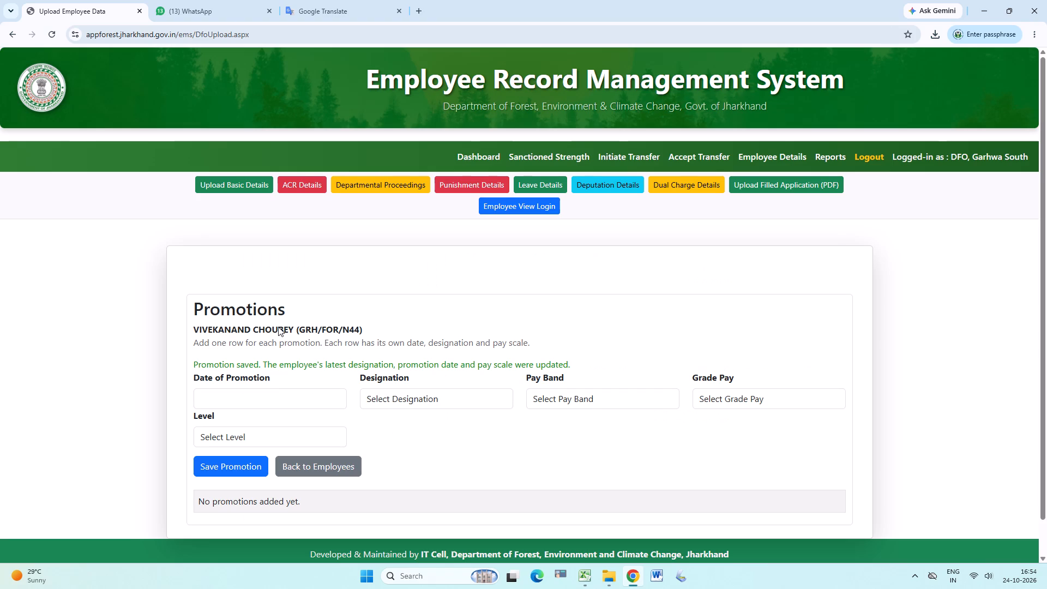
pyautogui.click(275, 400)
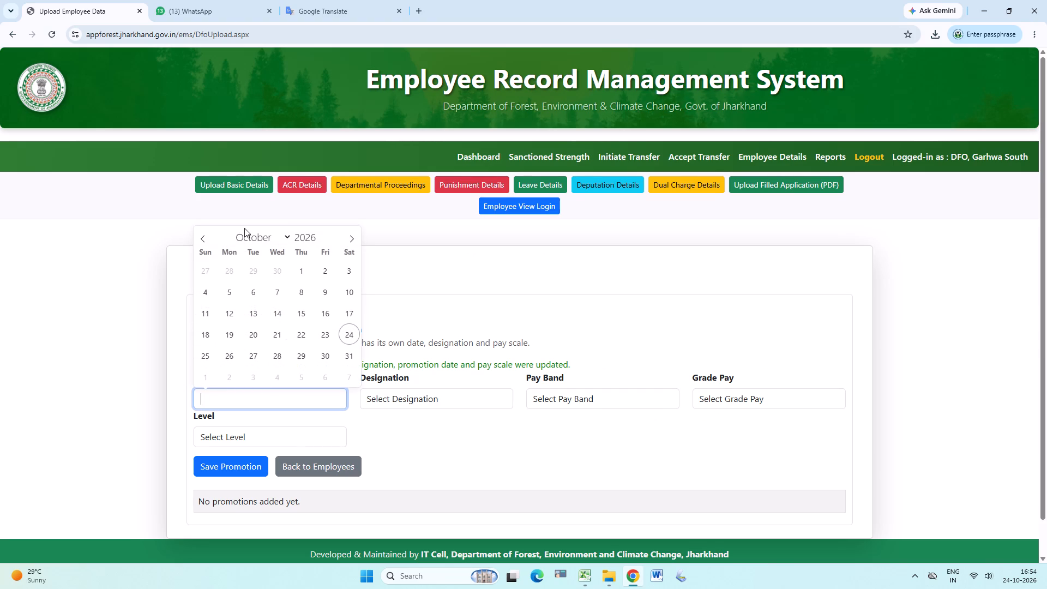
pyautogui.click(244, 228)
pyautogui.click(251, 235)
pyautogui.click(256, 295)
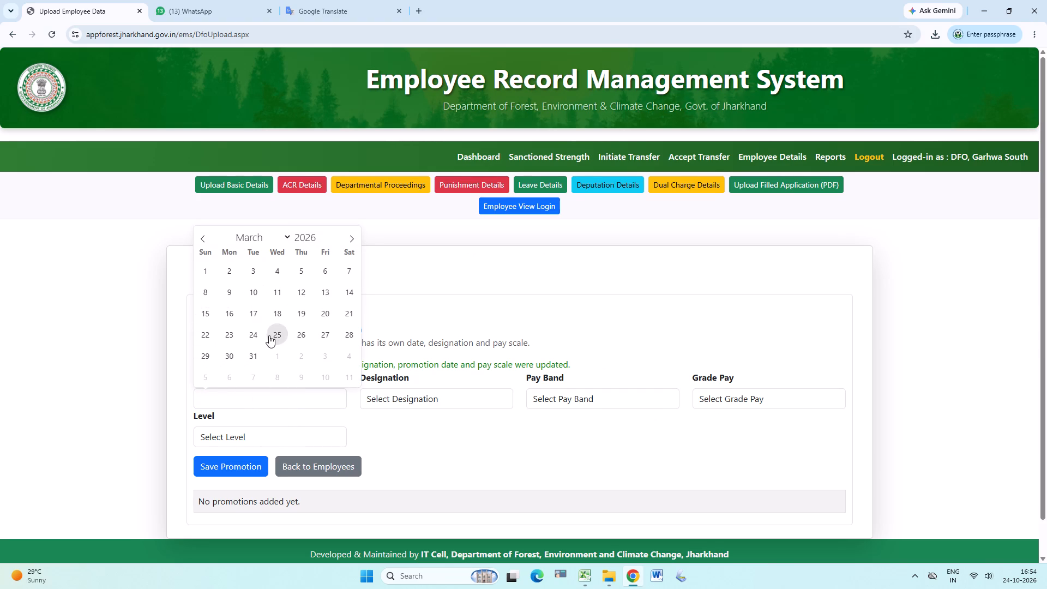
pyautogui.click(256, 335)
pyautogui.click(426, 395)
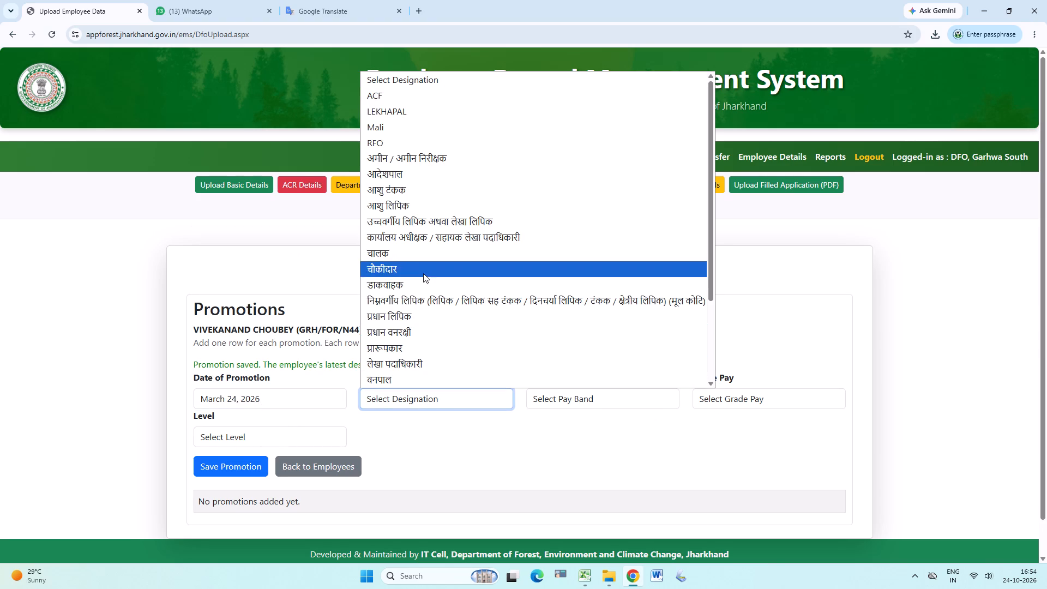
pyautogui.click(410, 334)
pyautogui.click(577, 400)
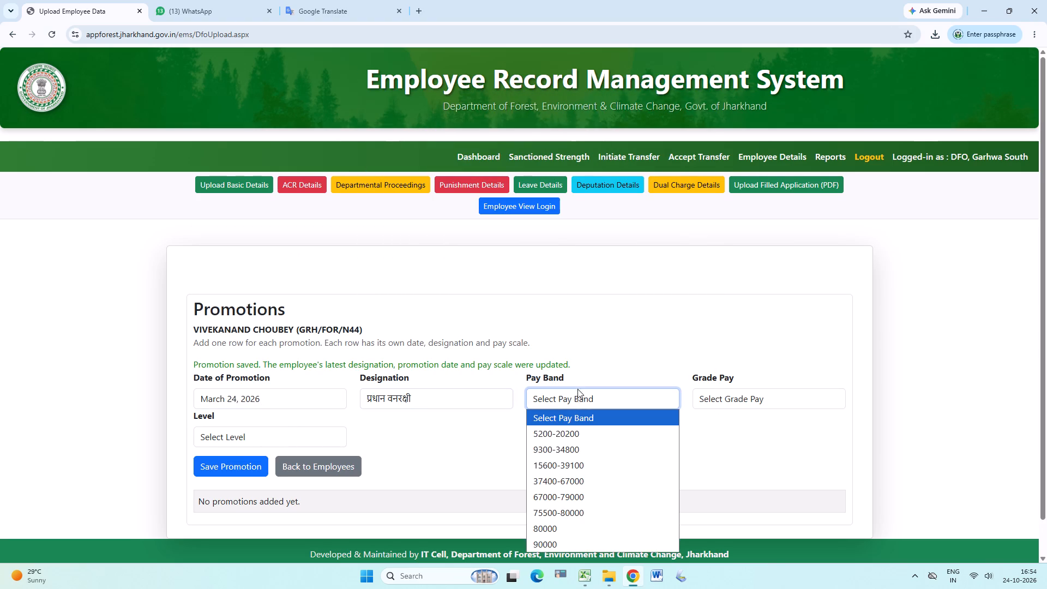
pyautogui.click(567, 435)
pyautogui.click(714, 404)
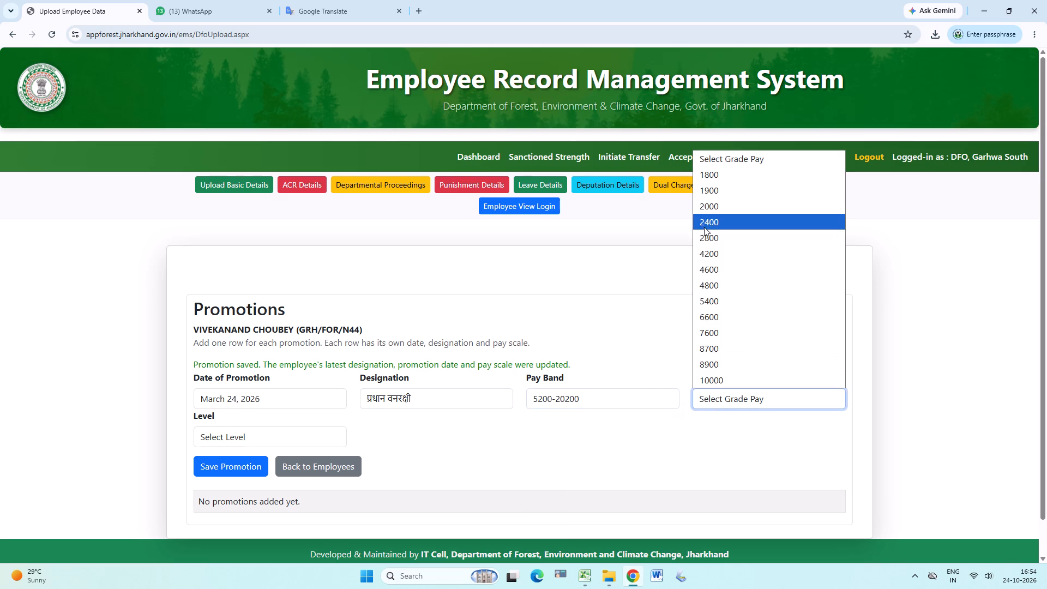
pyautogui.click(703, 224)
pyautogui.click(287, 437)
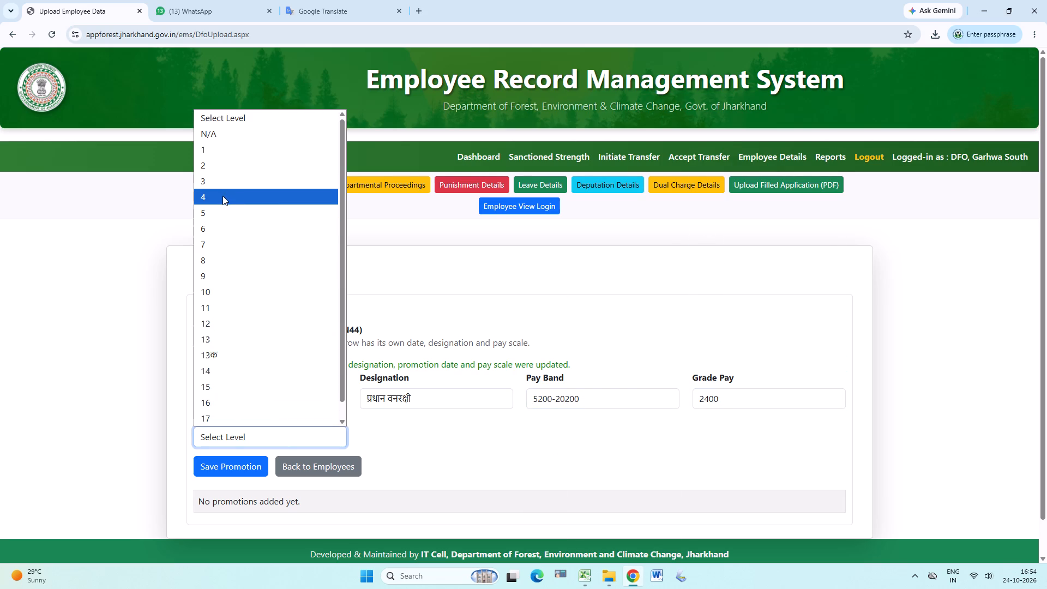
pyautogui.click(222, 196)
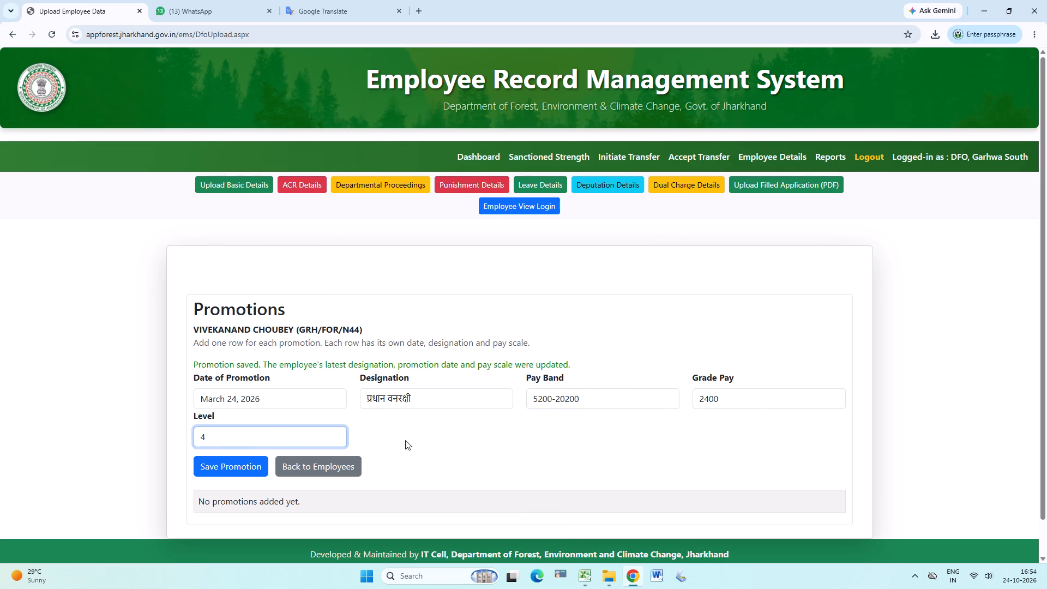
pyautogui.click(231, 464)
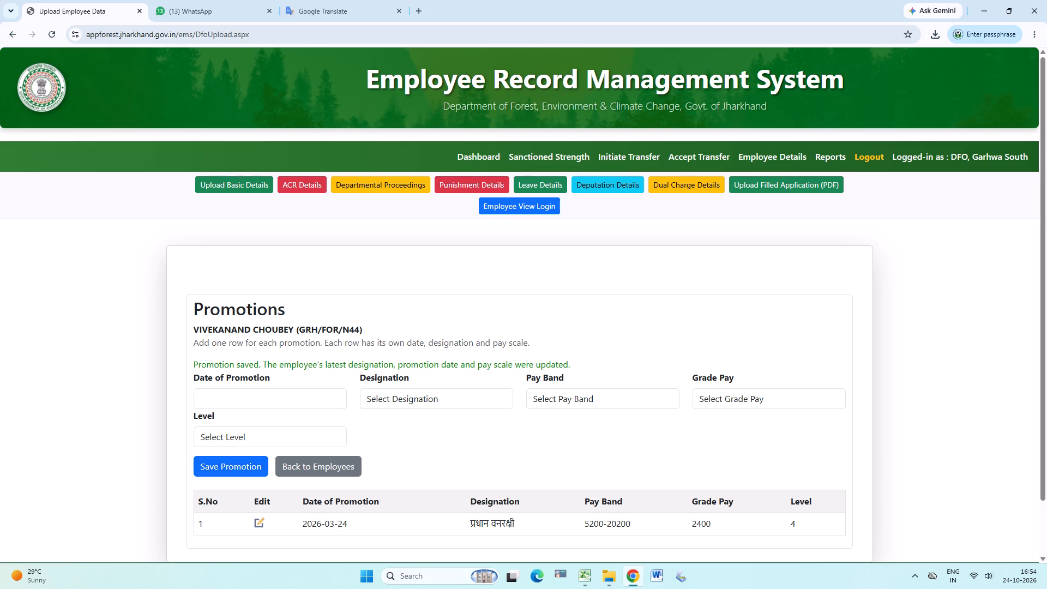
# Go back to the employee list, find the वनरक्षी Khawar (S.No 26), and open his promotions form.
pyautogui.scroll(-1, 272, 405)
pyautogui.click(321, 407)
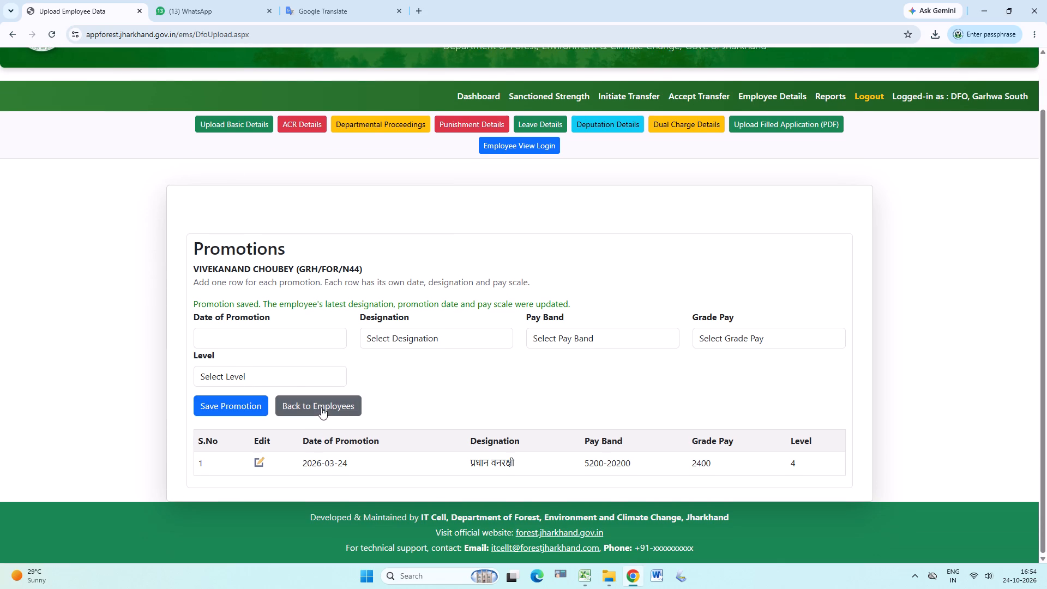
pyautogui.hotkey('ctrl', 'f')
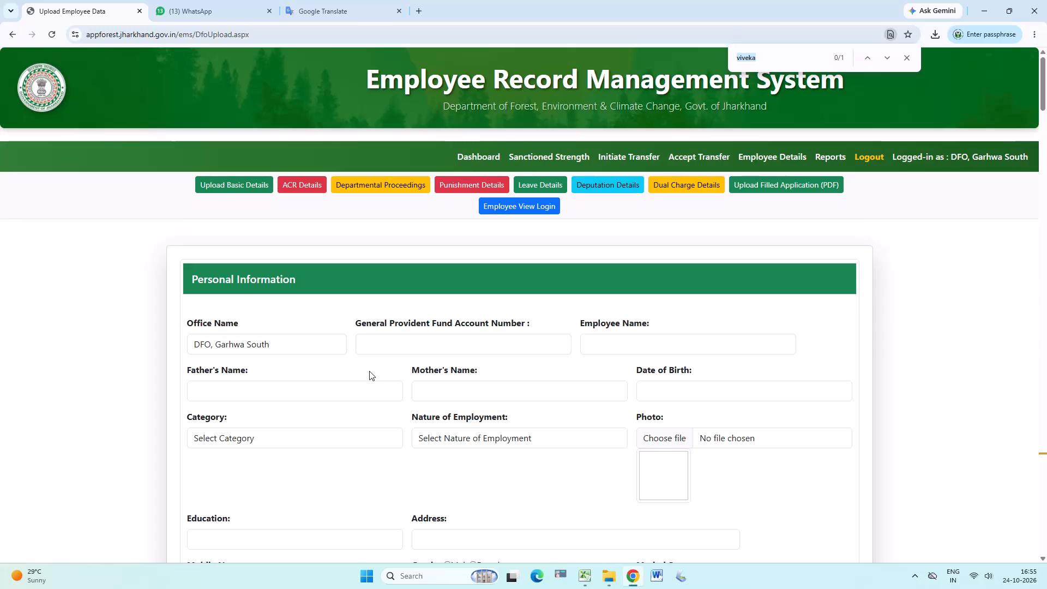
pyautogui.write('ka')
pyautogui.press('q')
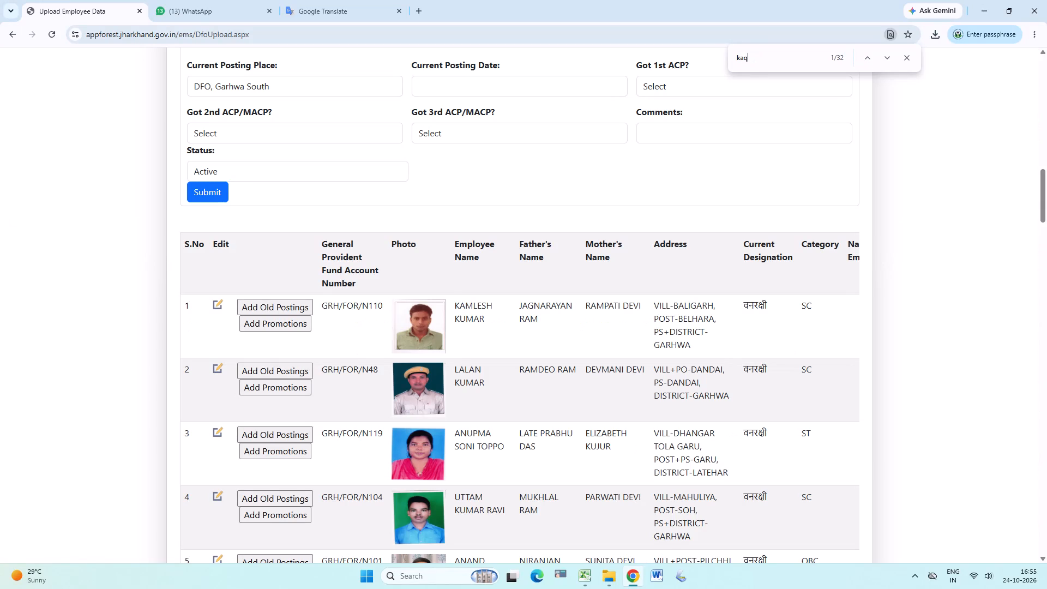
pyautogui.press('u')
pyautogui.press('BackSpace')
pyautogui.press('BackSpace')
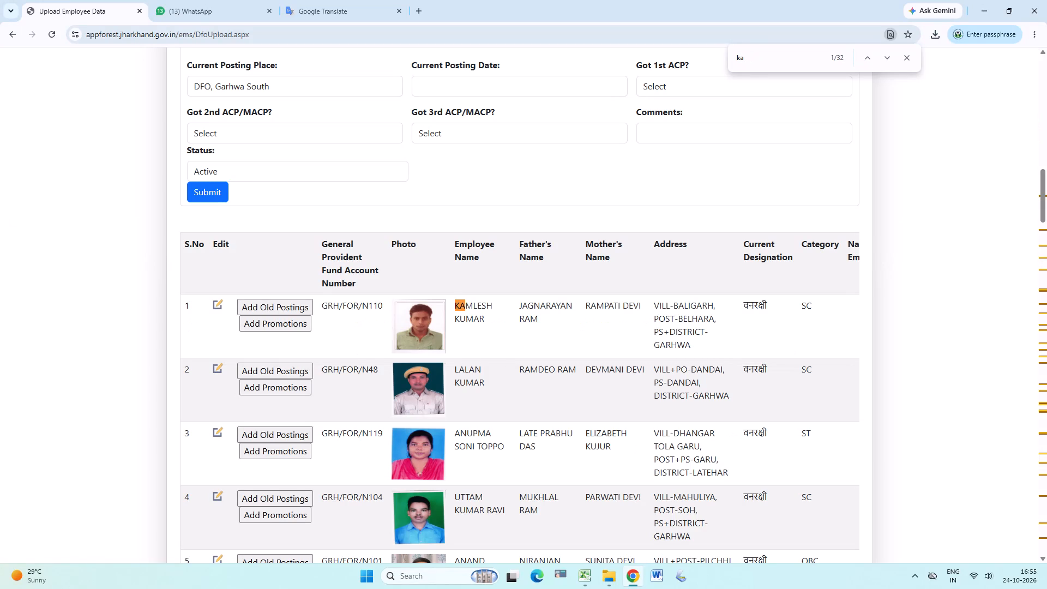
pyautogui.press('BackSpace')
pyautogui.press('BackSpace')
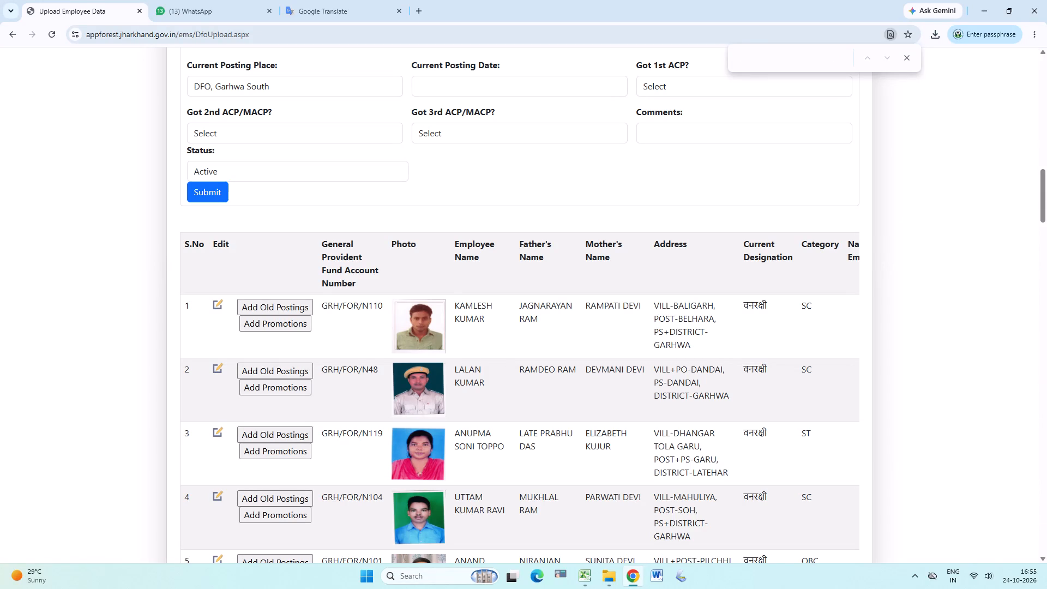
pyautogui.write('kha')
pyautogui.write('va')
pyautogui.press('BackSpace')
pyautogui.press('BackSpace')
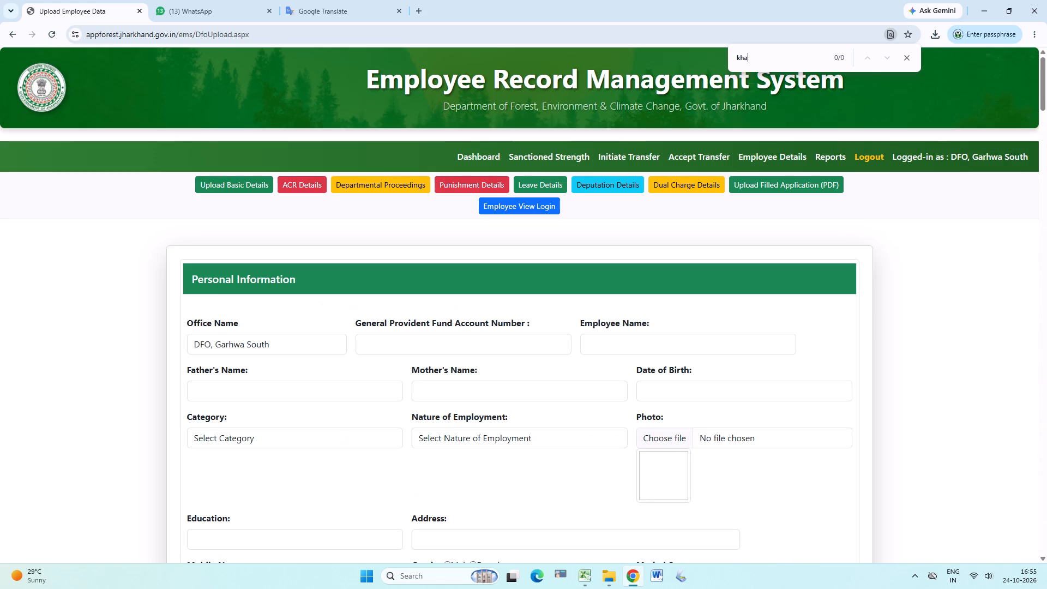
pyautogui.press('BackSpace')
pyautogui.write('awa')
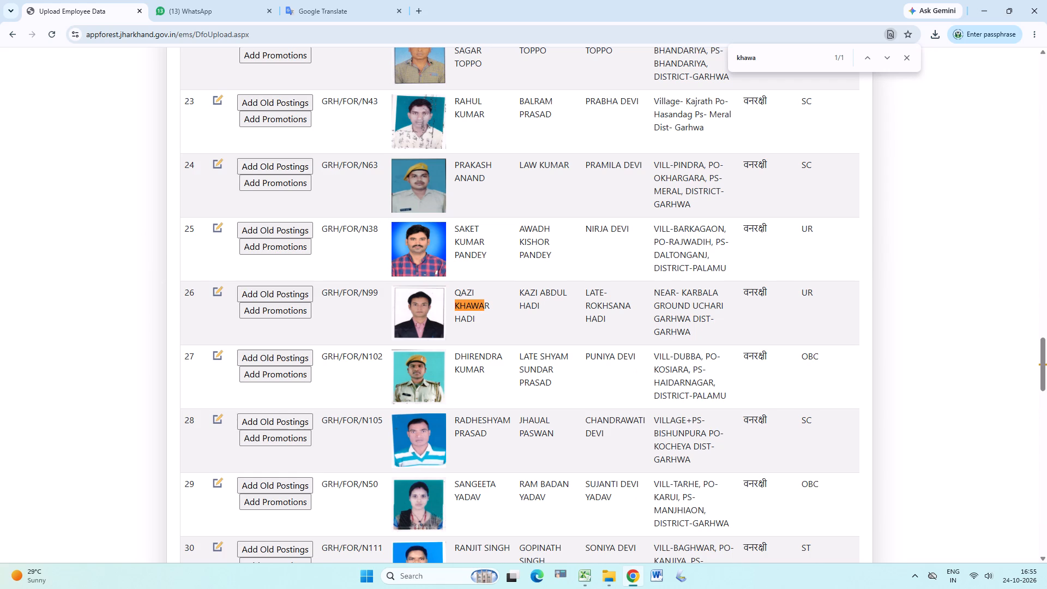
pyautogui.click(274, 311)
# Save a promotion for Khawar dated March 24, 2026 with designation प्रधान वनरक्षी, pay band 5200-20200, grade pay 2400 and level 4.
pyautogui.click(292, 405)
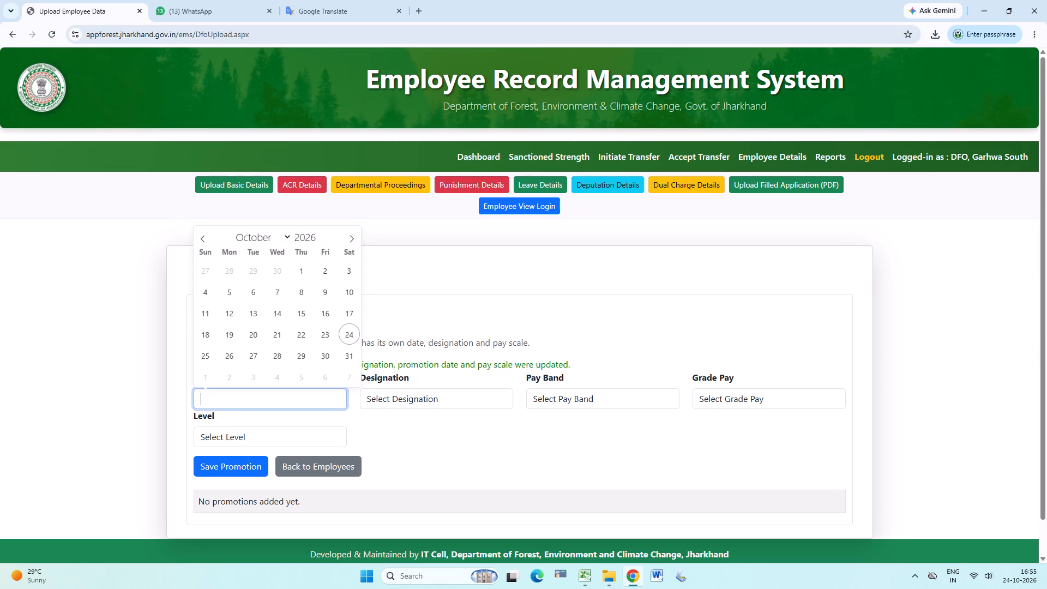
pyautogui.click(256, 231)
pyautogui.click(257, 292)
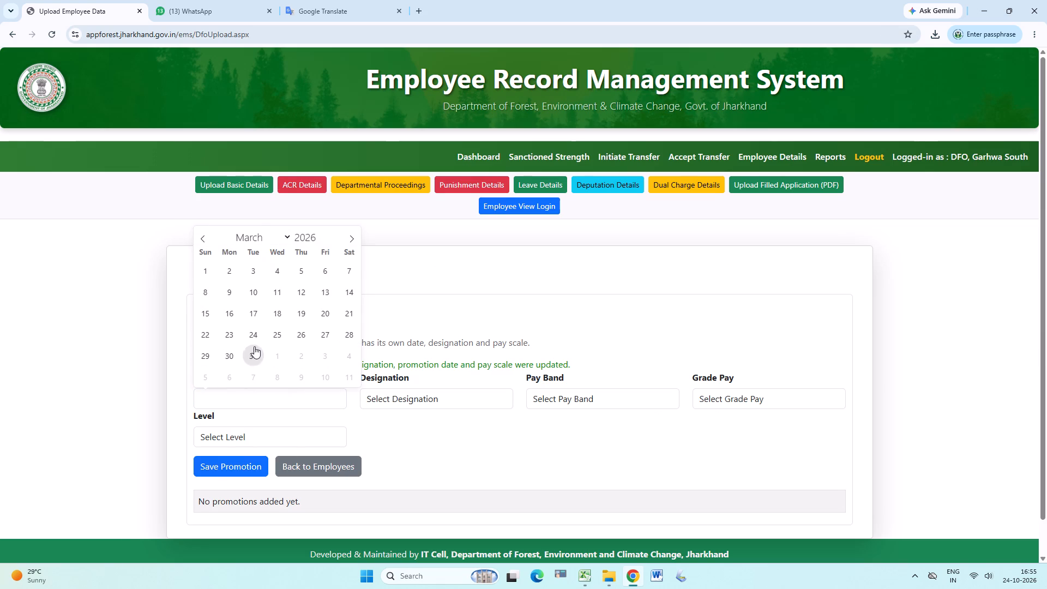
pyautogui.click(252, 335)
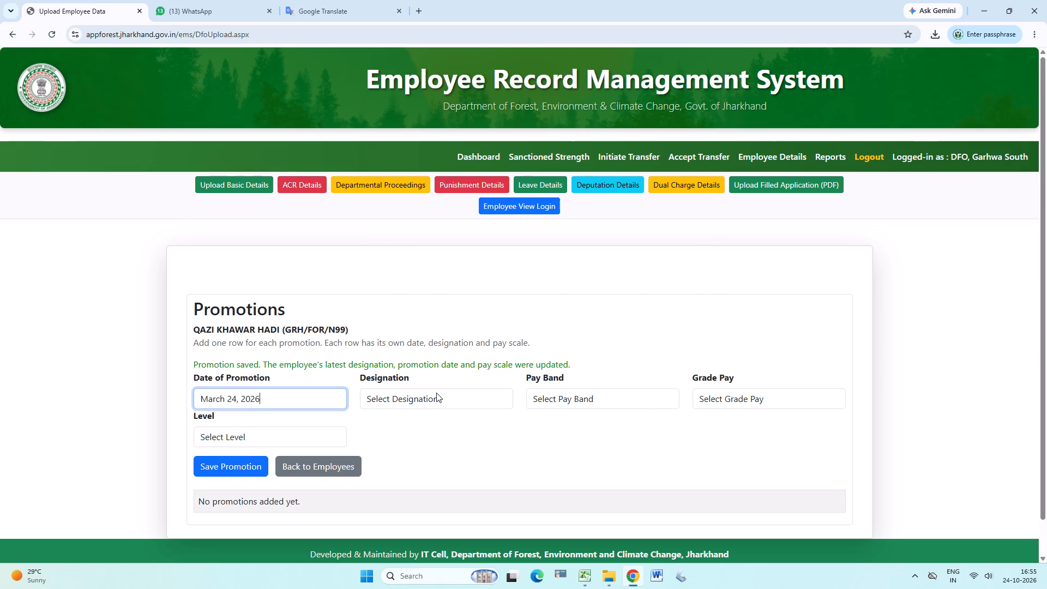
pyautogui.click(436, 393)
pyautogui.click(390, 334)
pyautogui.click(582, 404)
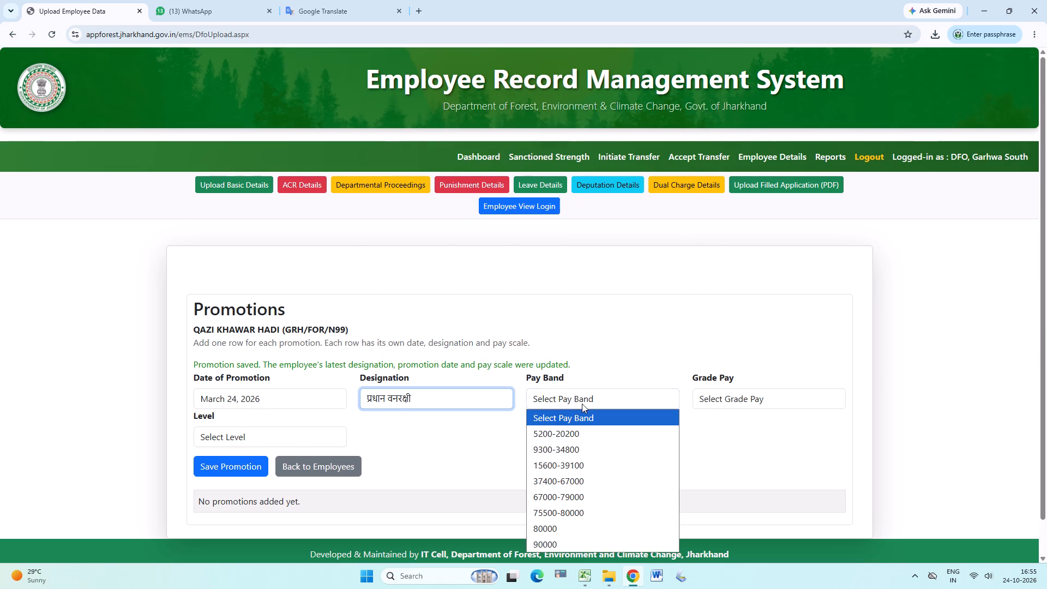
pyautogui.click(557, 440)
pyautogui.click(730, 403)
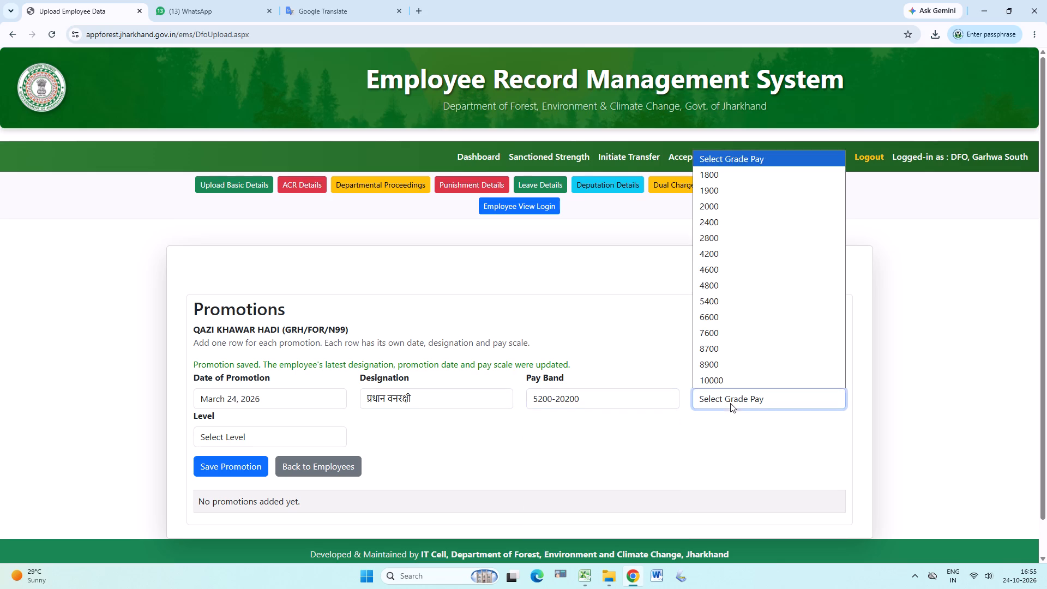
pyautogui.click(706, 225)
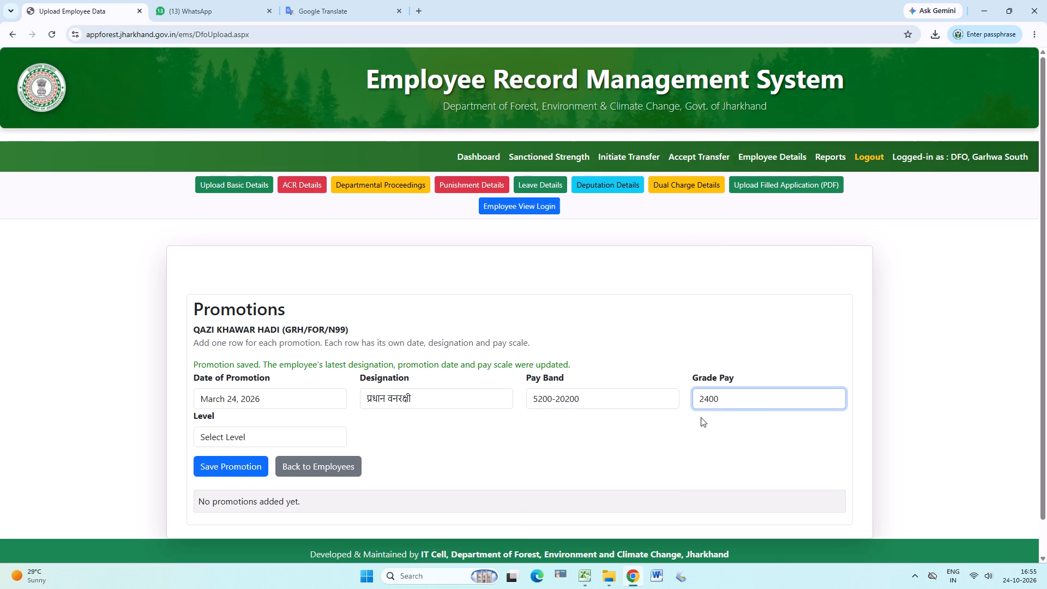
pyautogui.click(330, 439)
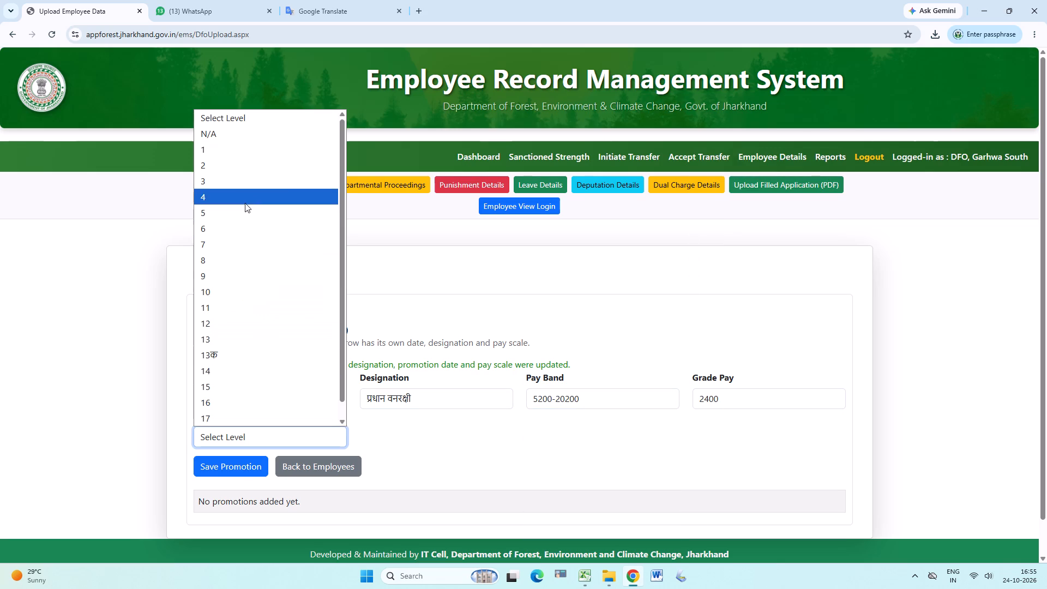
pyautogui.click(245, 203)
pyautogui.click(245, 467)
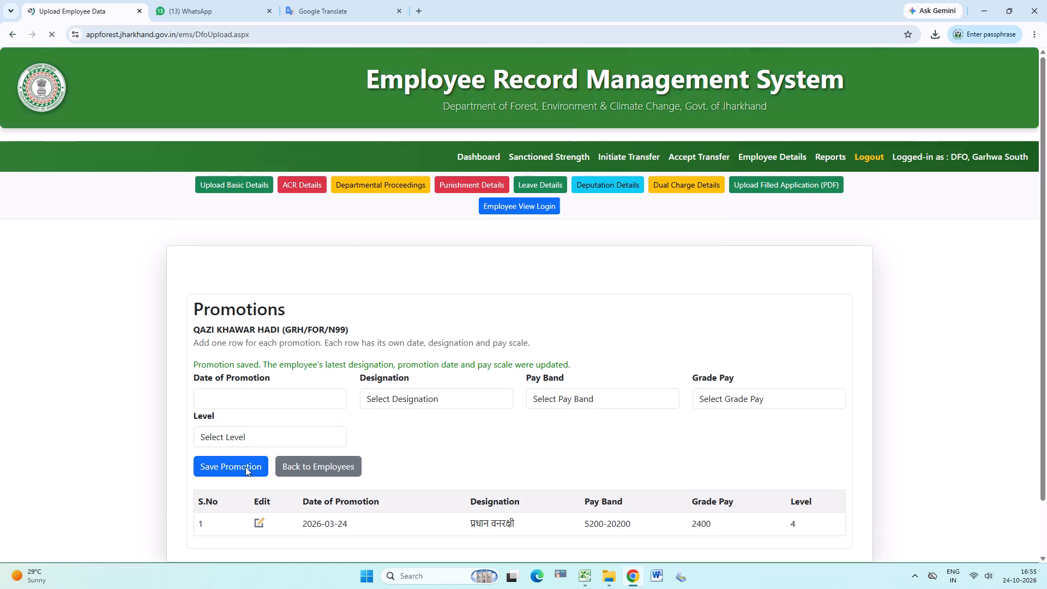
pyautogui.click(328, 466)
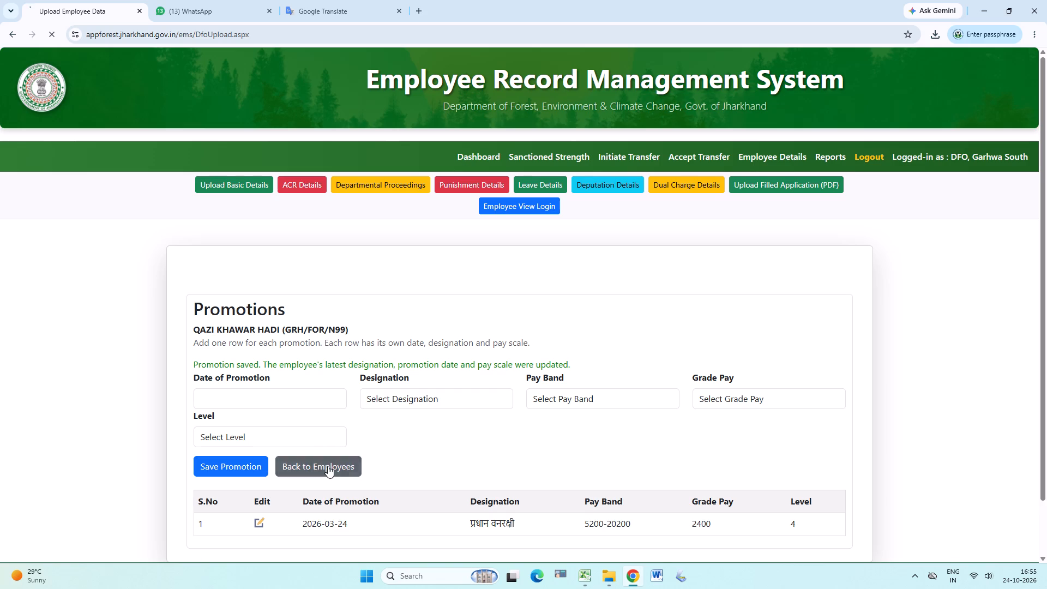
pyautogui.hotkey('ctrl', 'f')
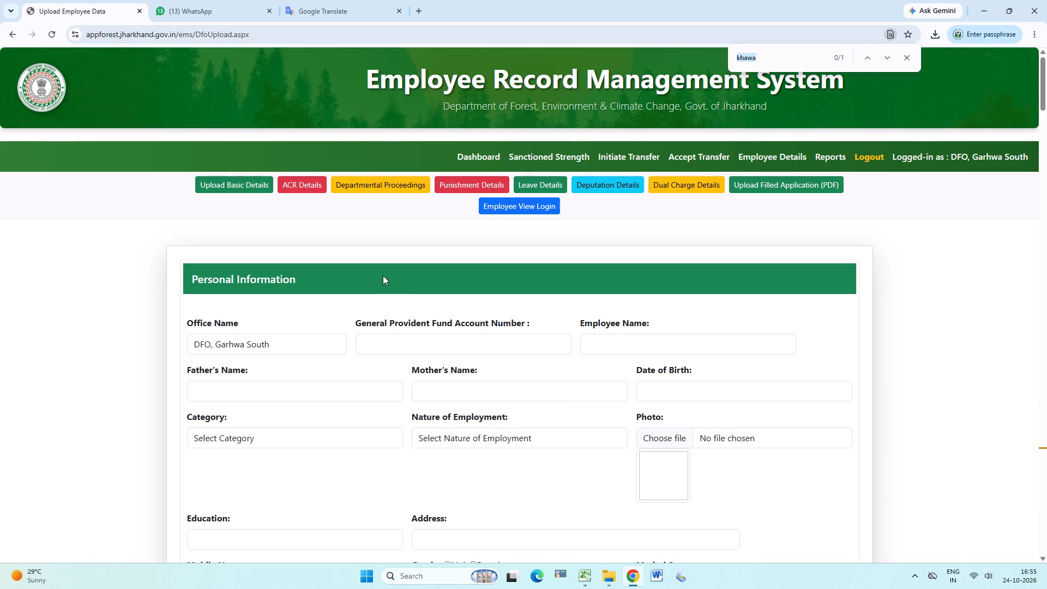
pyautogui.write('ji')
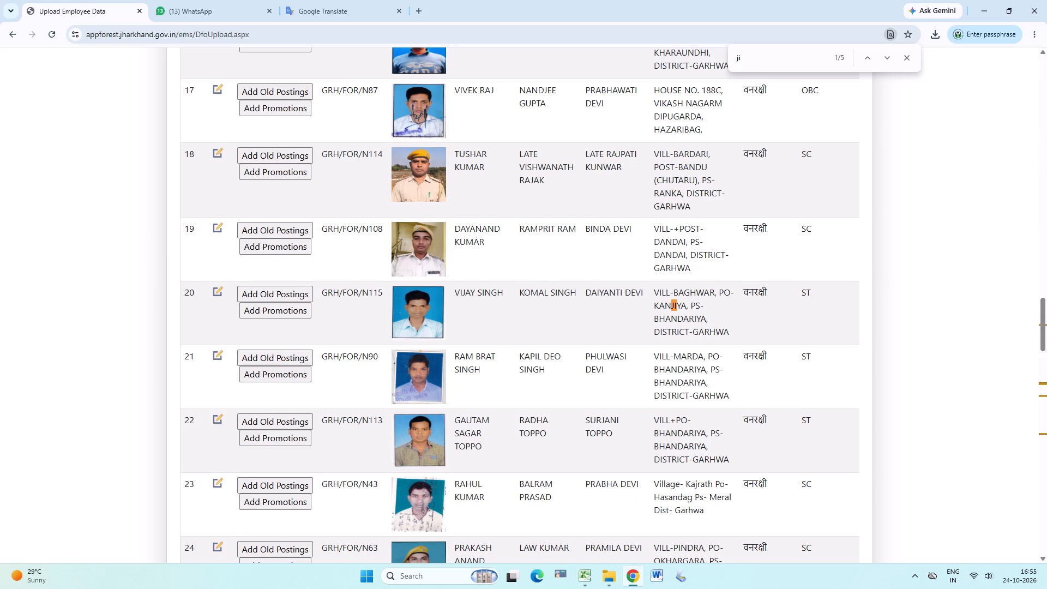
pyautogui.write('tendra')
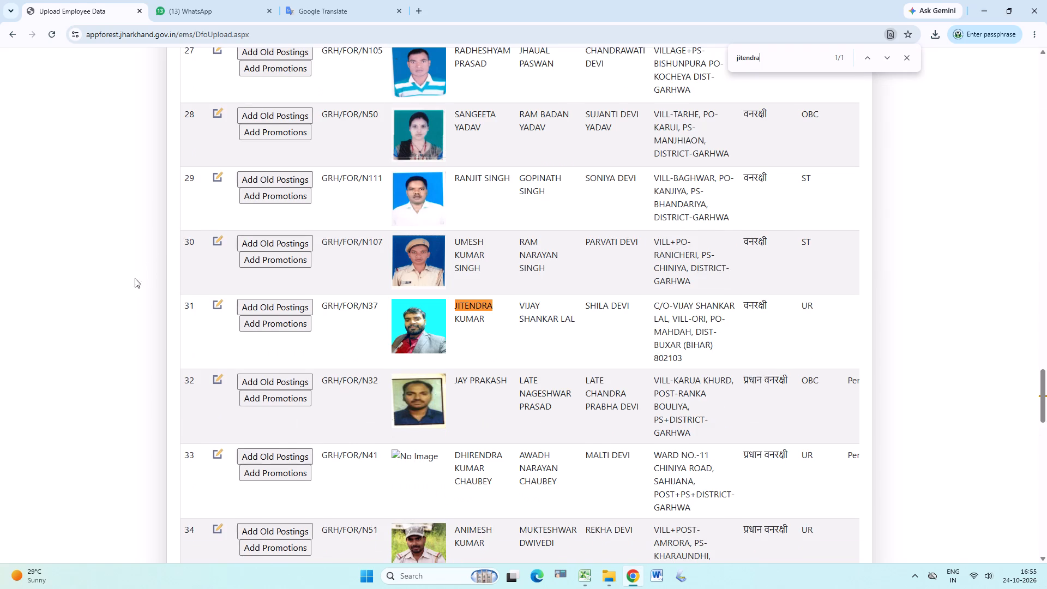
pyautogui.click(286, 324)
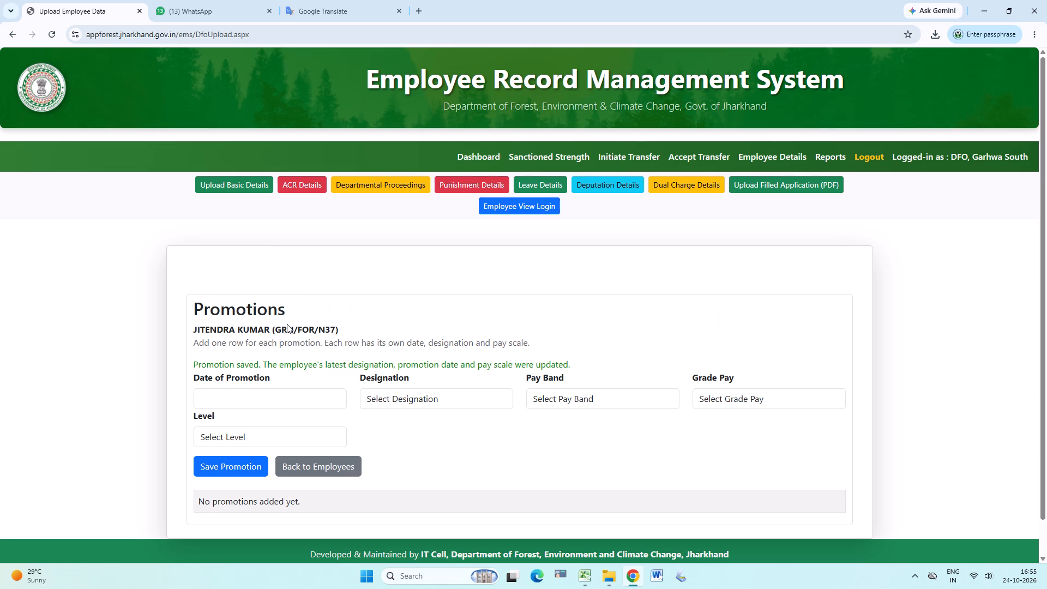
# Save a promotion for Jitendra dated March 24, 2026 with designation प्रधान वनरक्षी, pay band 5200-20200, grade pay 2400 and level 4.
pyautogui.click(295, 394)
pyautogui.click(258, 231)
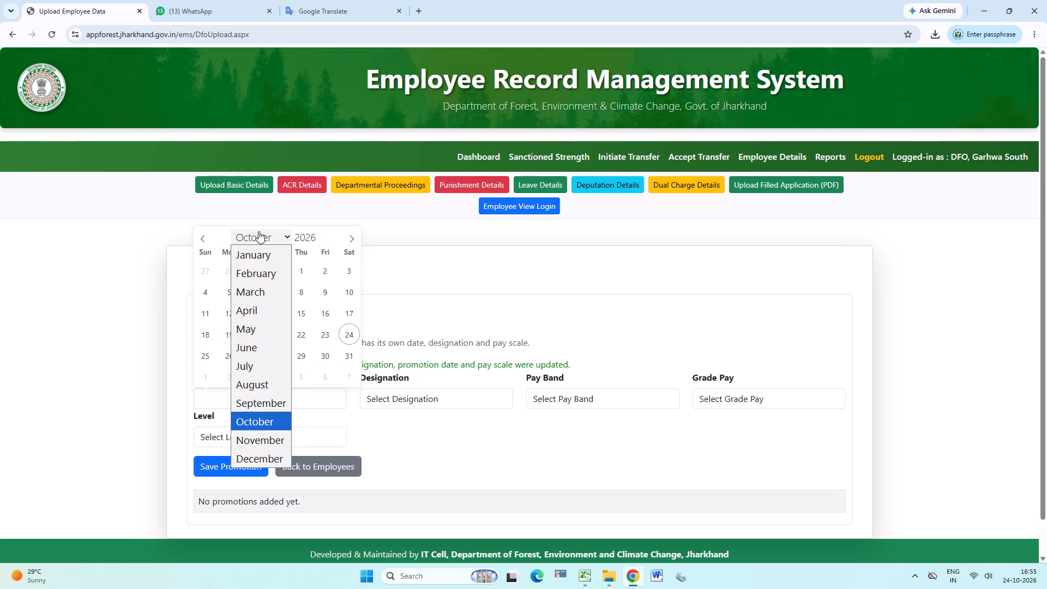
pyautogui.click(243, 306)
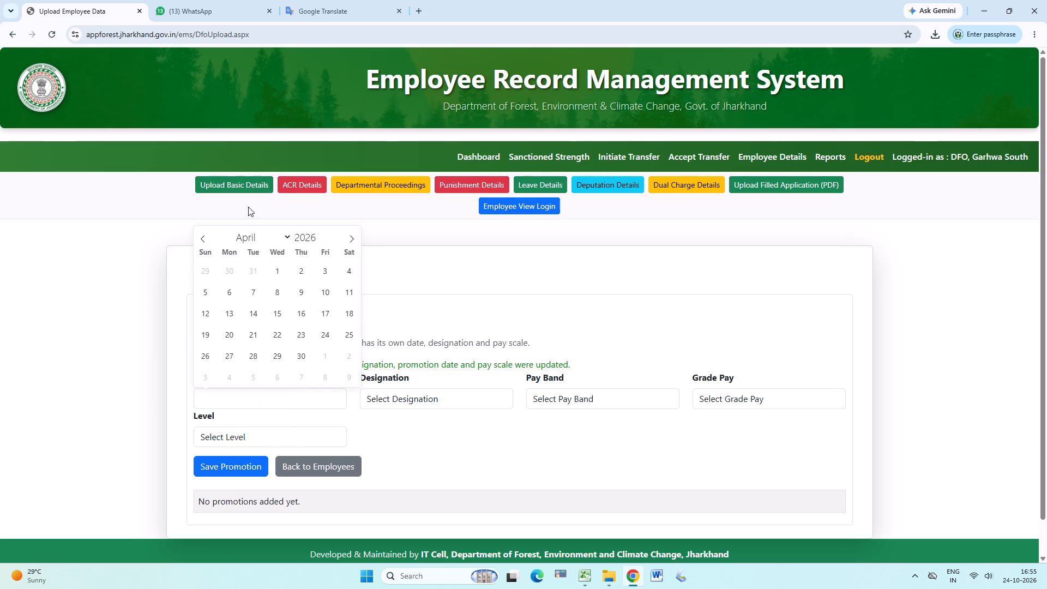
pyautogui.click(249, 234)
pyautogui.click(255, 289)
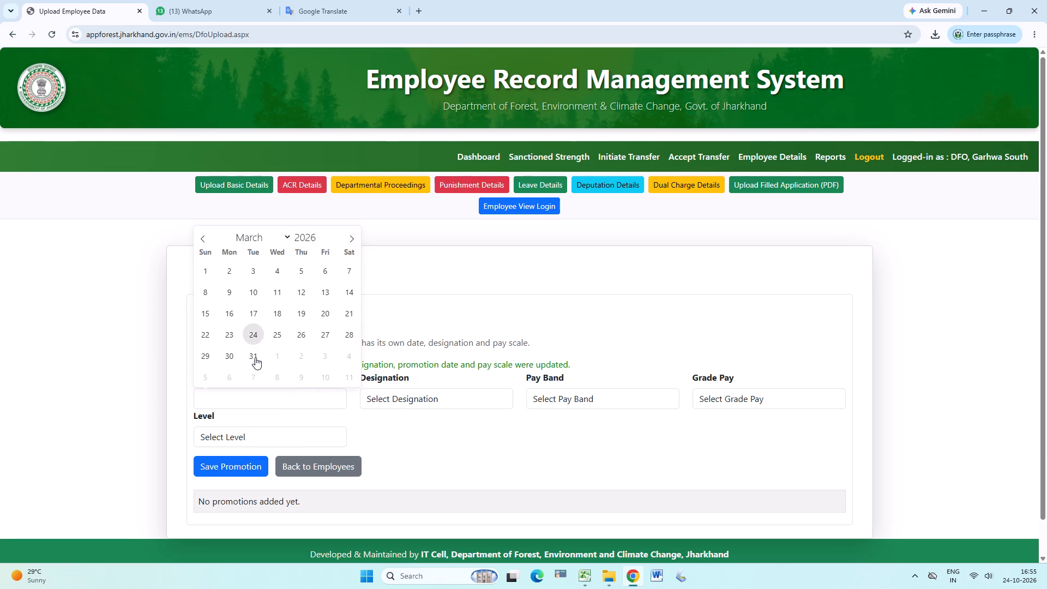
pyautogui.click(251, 335)
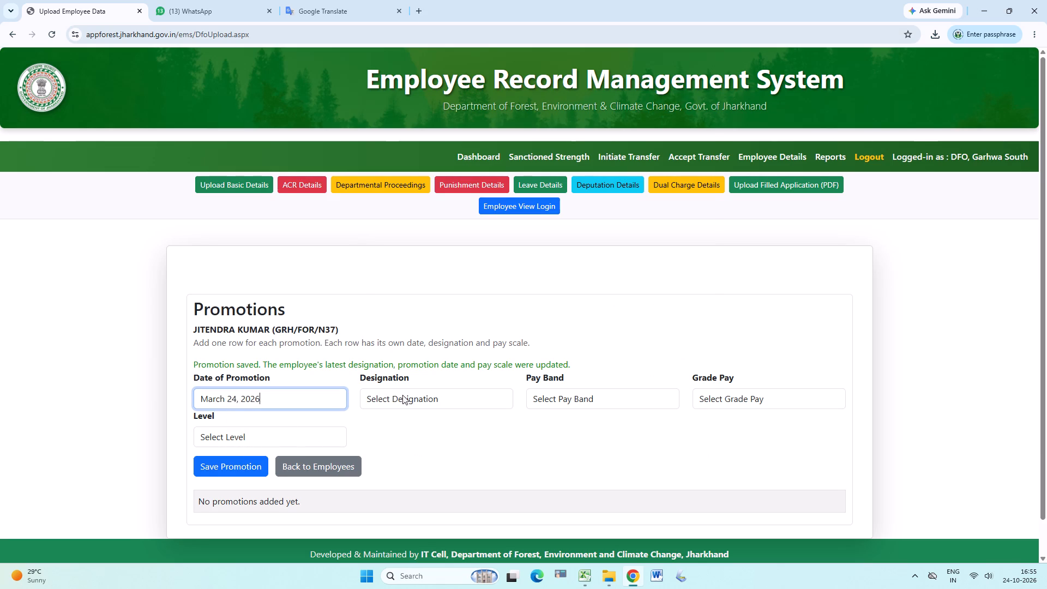
pyautogui.click(404, 398)
pyautogui.click(408, 333)
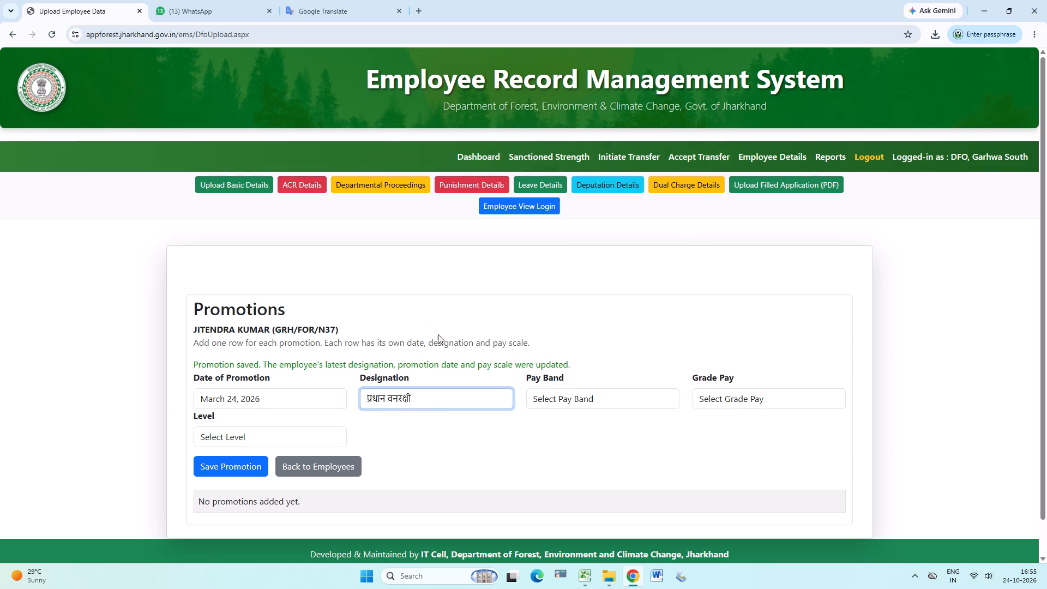
pyautogui.click(621, 401)
pyautogui.click(561, 433)
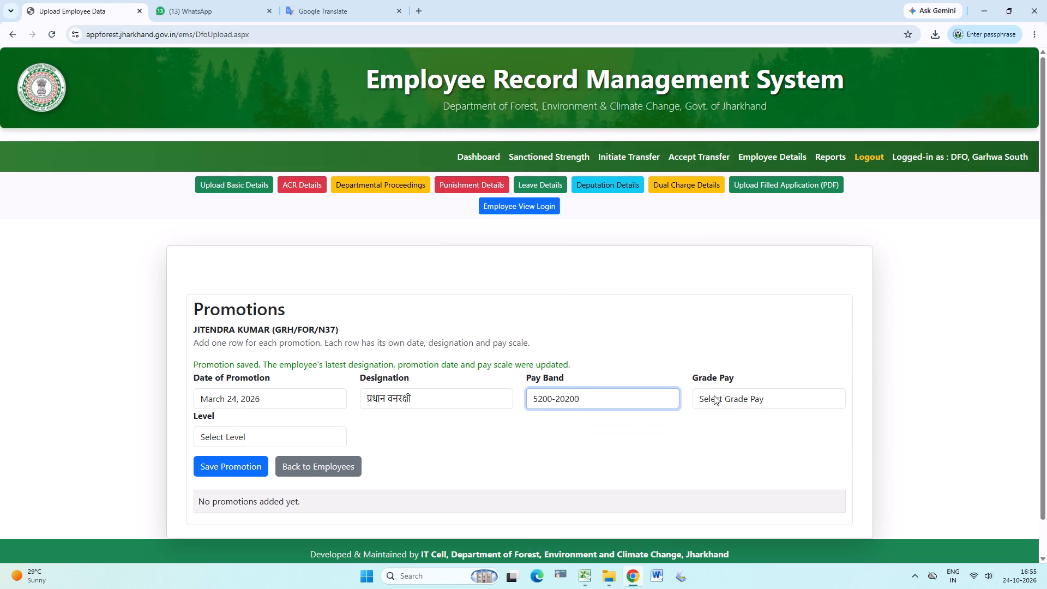
pyautogui.click(714, 395)
pyautogui.click(716, 225)
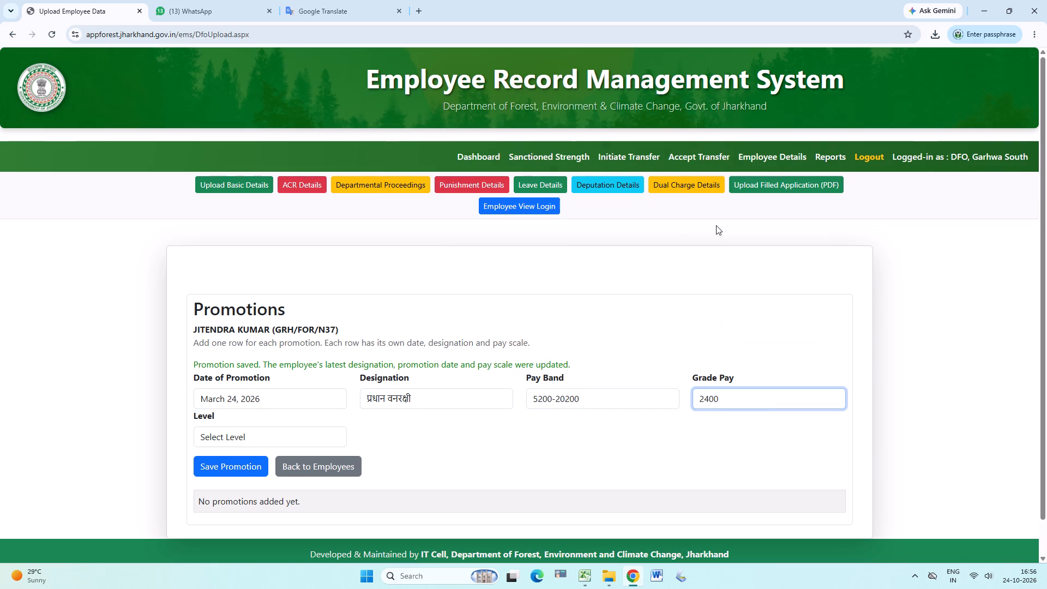
pyautogui.click(245, 437)
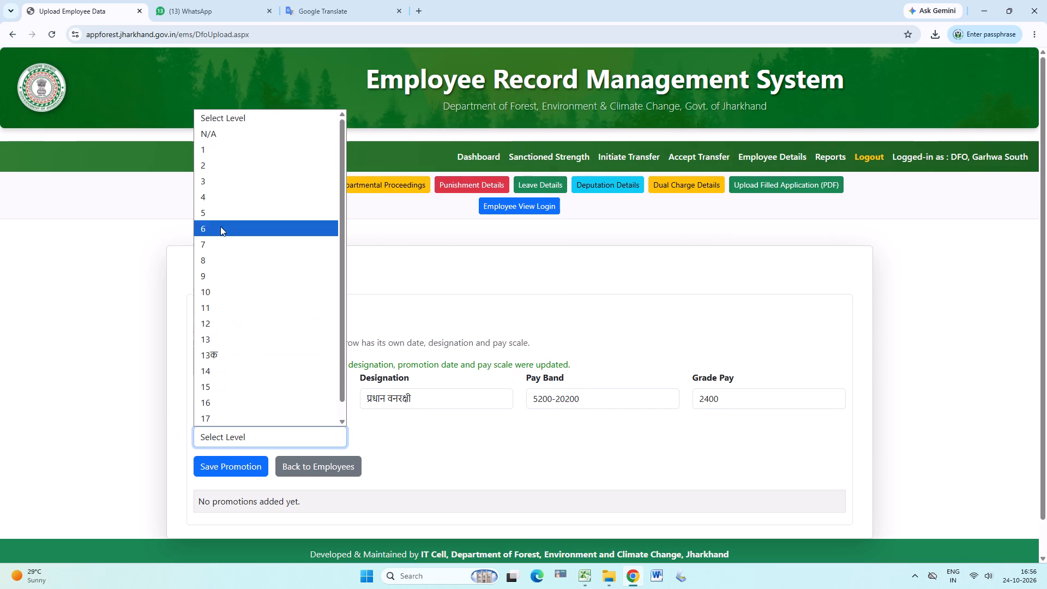
pyautogui.click(216, 201)
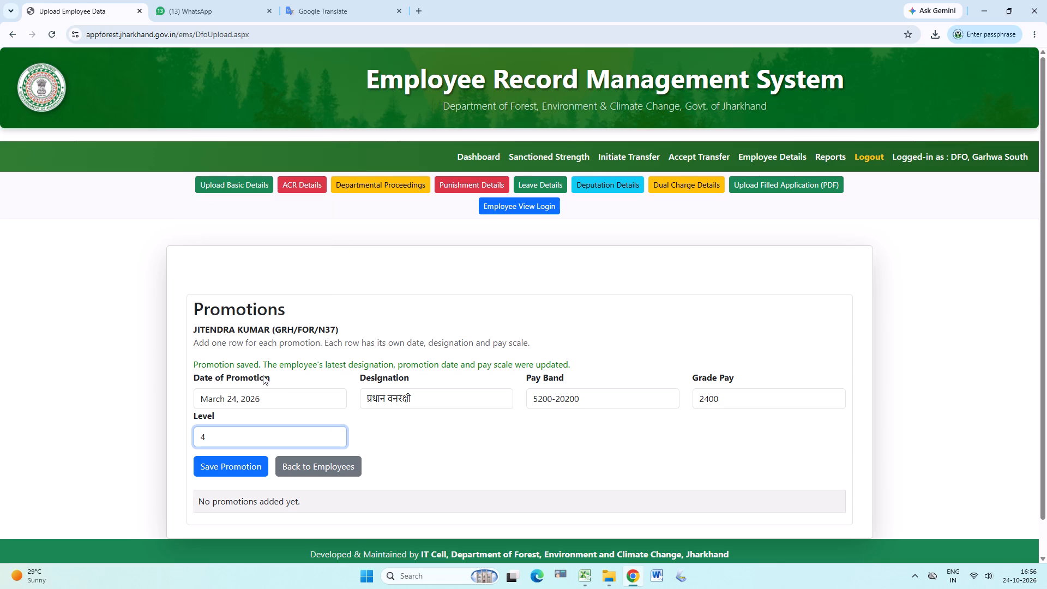
pyautogui.click(216, 471)
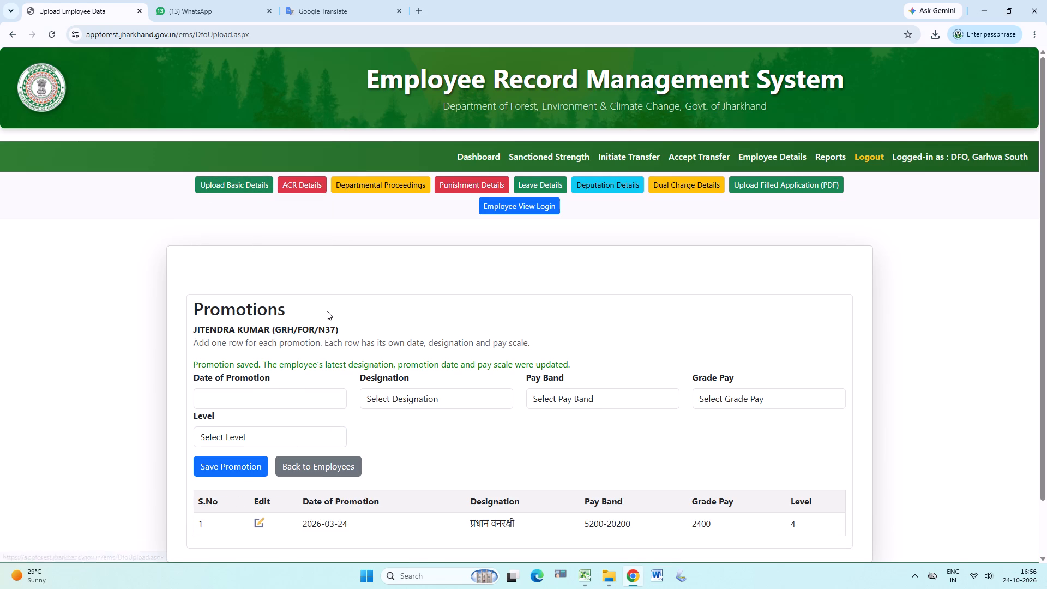
pyautogui.click(318, 470)
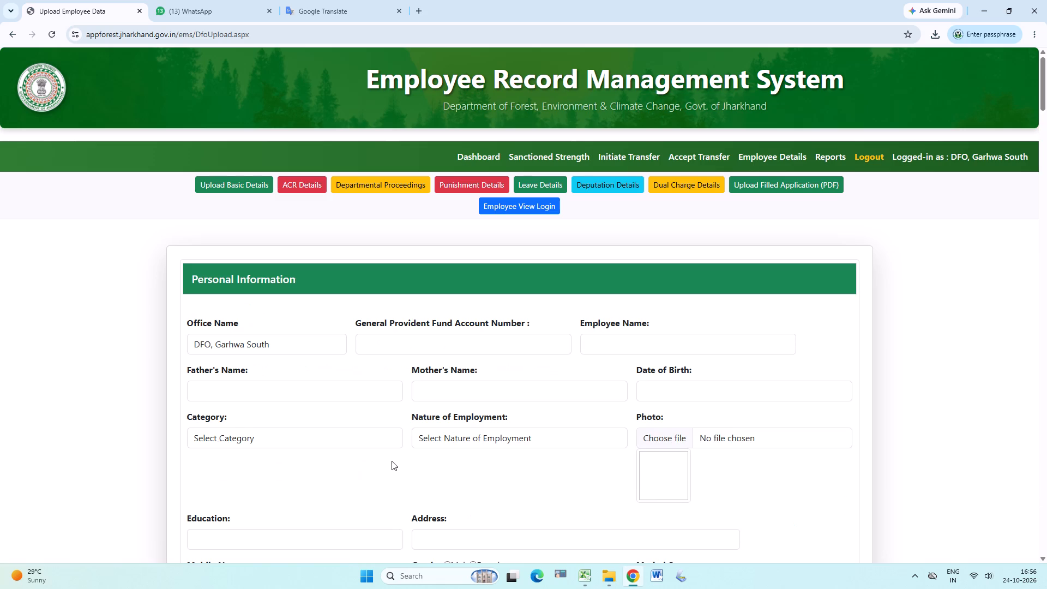
pyautogui.hotkey('ctrl', 'f')
pyautogui.write('sa')
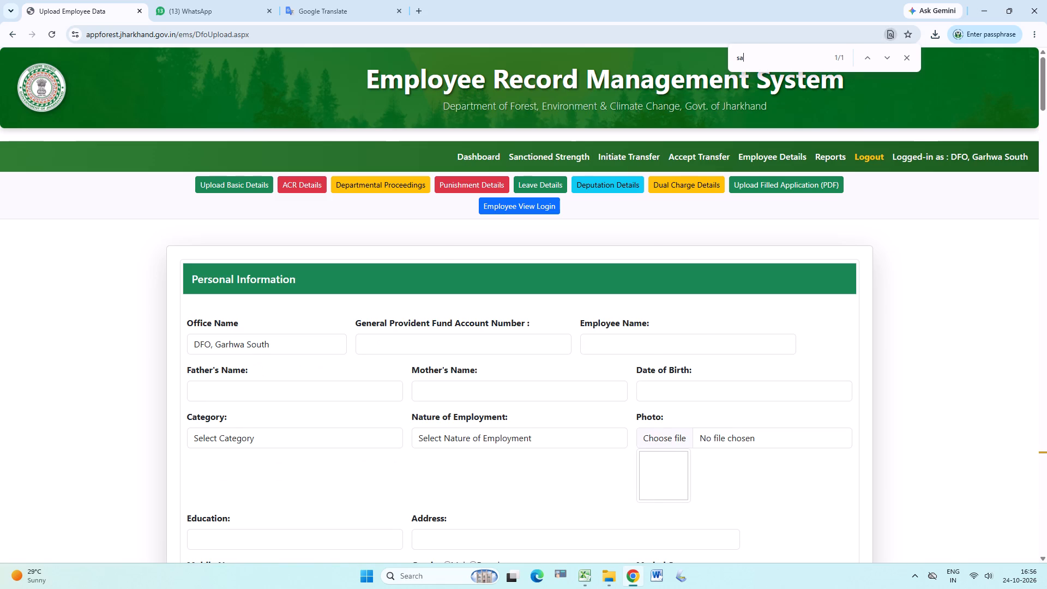
pyautogui.write('ket')
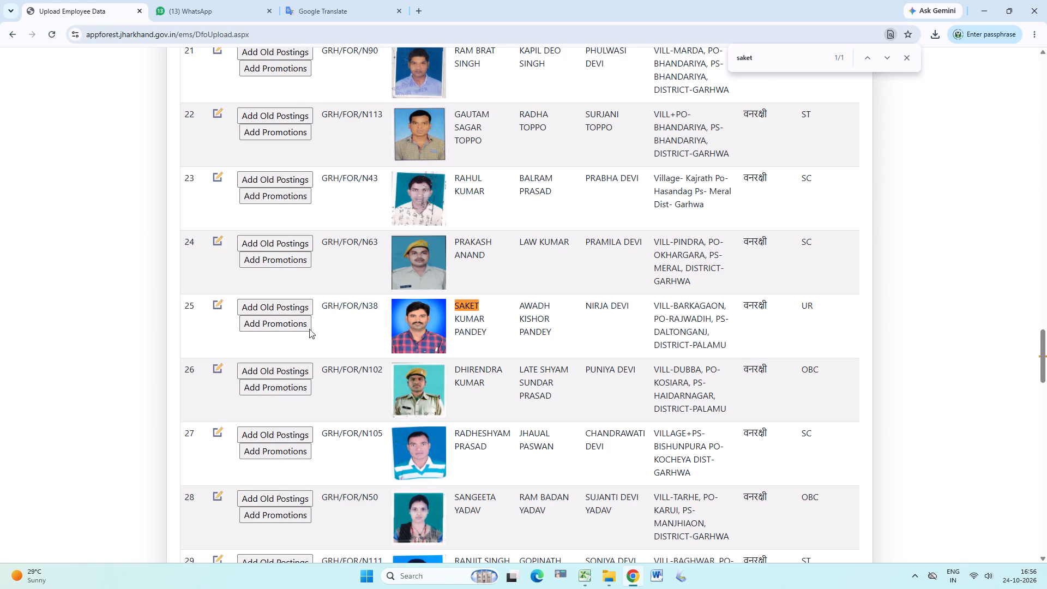
pyautogui.click(297, 321)
pyautogui.click(262, 400)
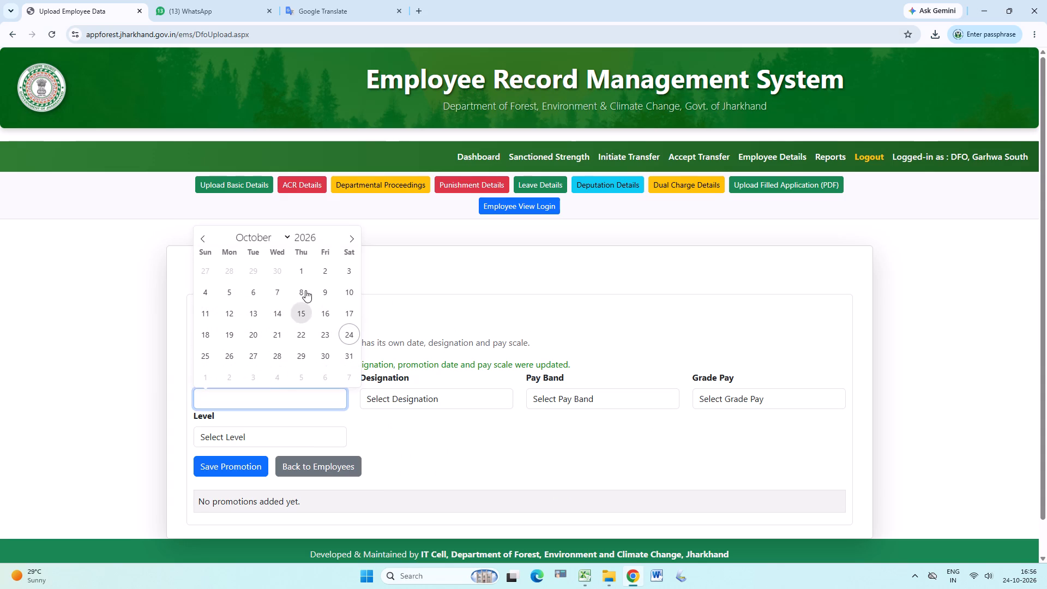
pyautogui.click(256, 236)
pyautogui.click(255, 286)
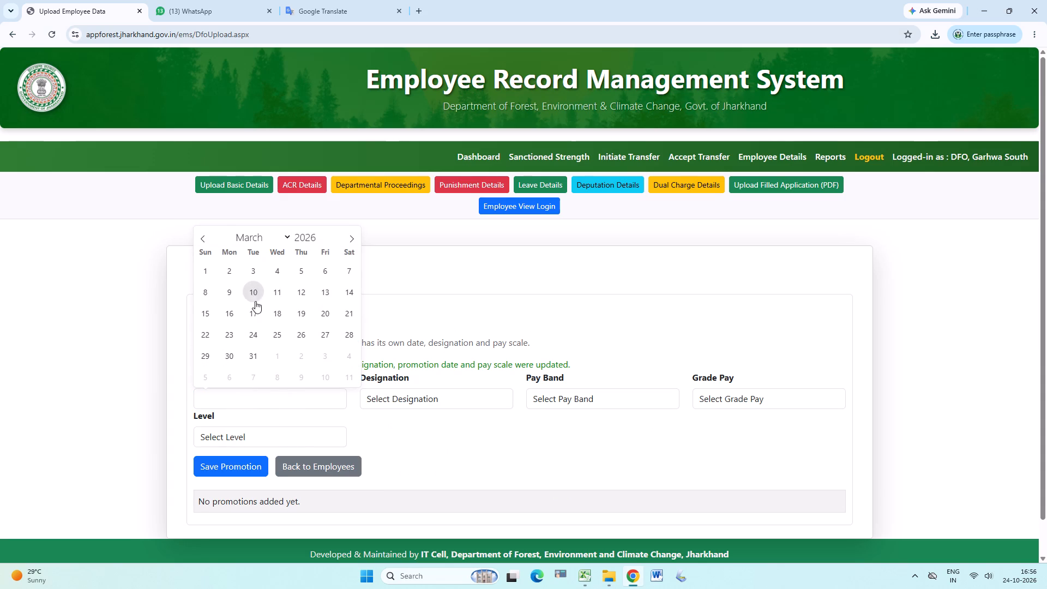
pyautogui.click(260, 336)
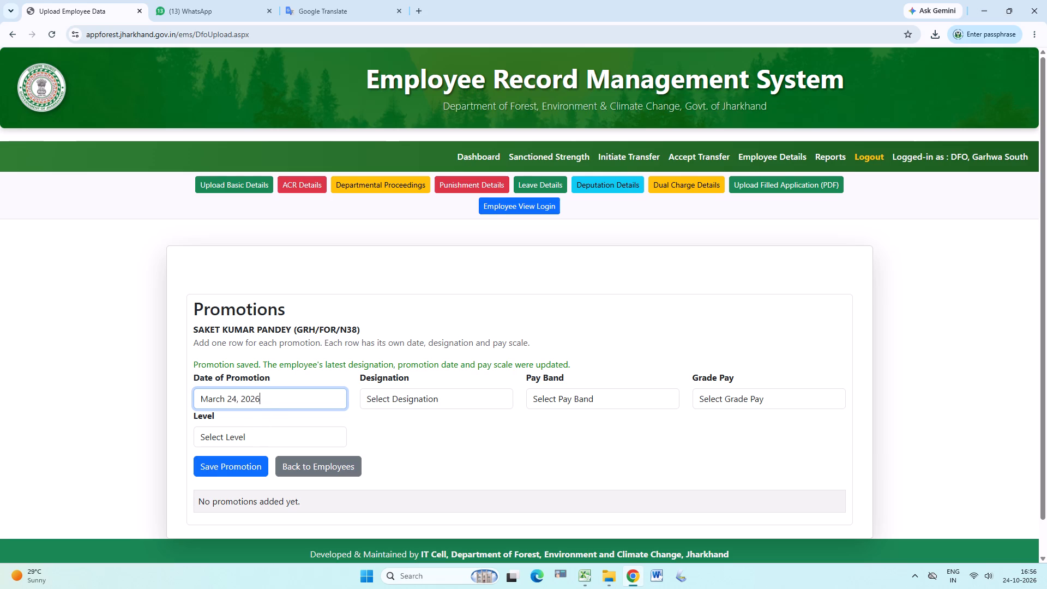
pyautogui.click(430, 401)
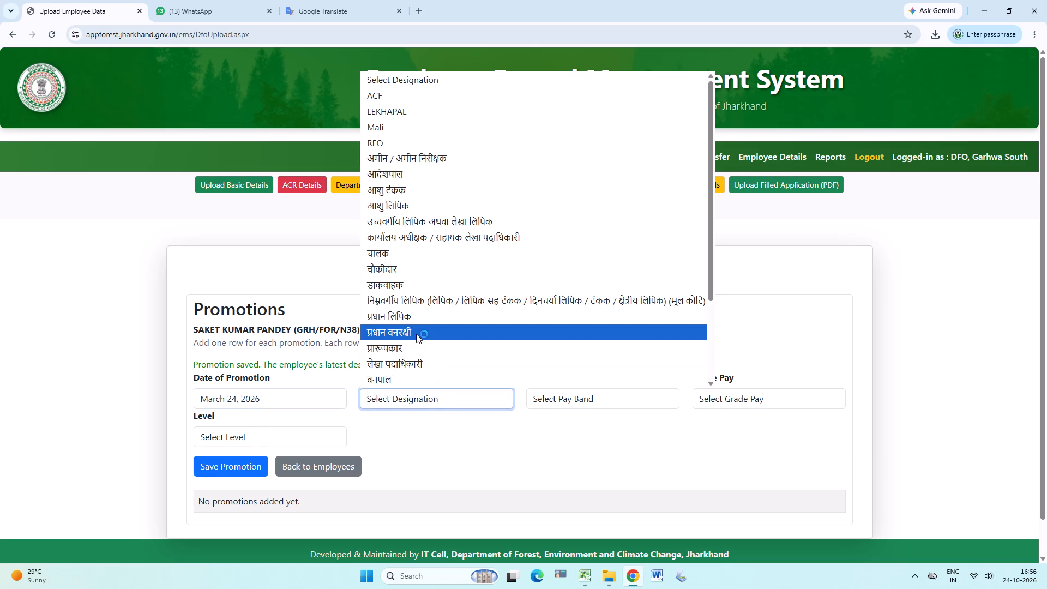
pyautogui.click(416, 334)
pyautogui.click(594, 400)
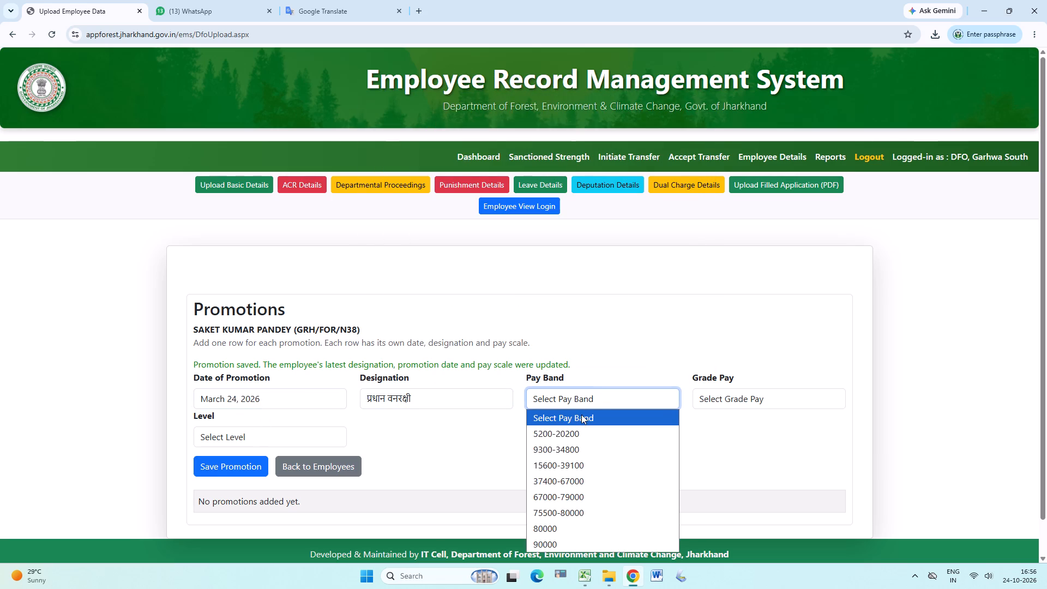
pyautogui.click(579, 425)
pyautogui.click(753, 411)
pyautogui.click(757, 403)
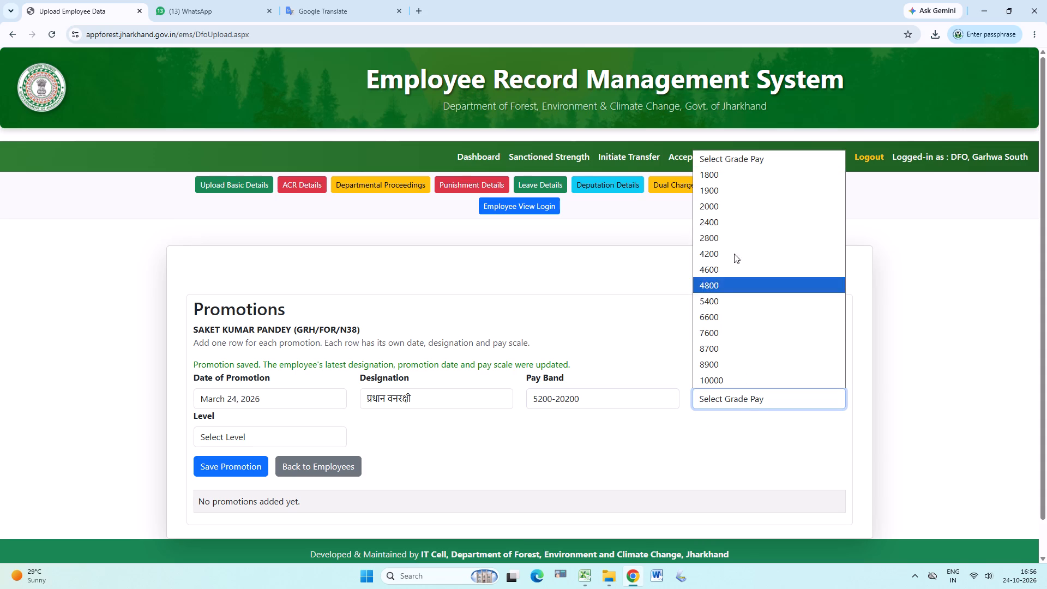
pyautogui.click(722, 226)
pyautogui.click(224, 442)
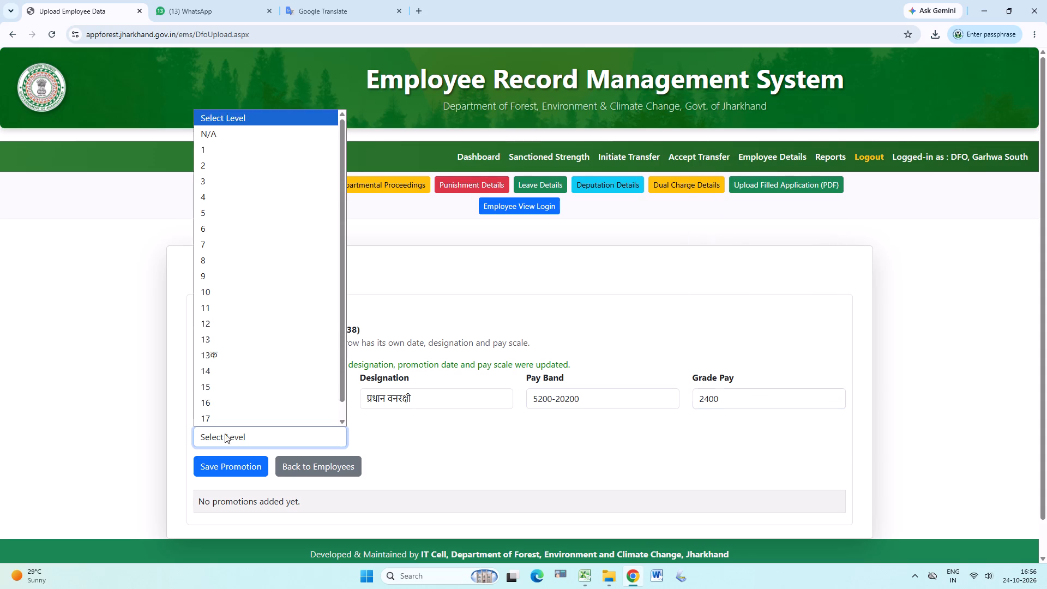
pyautogui.click(204, 196)
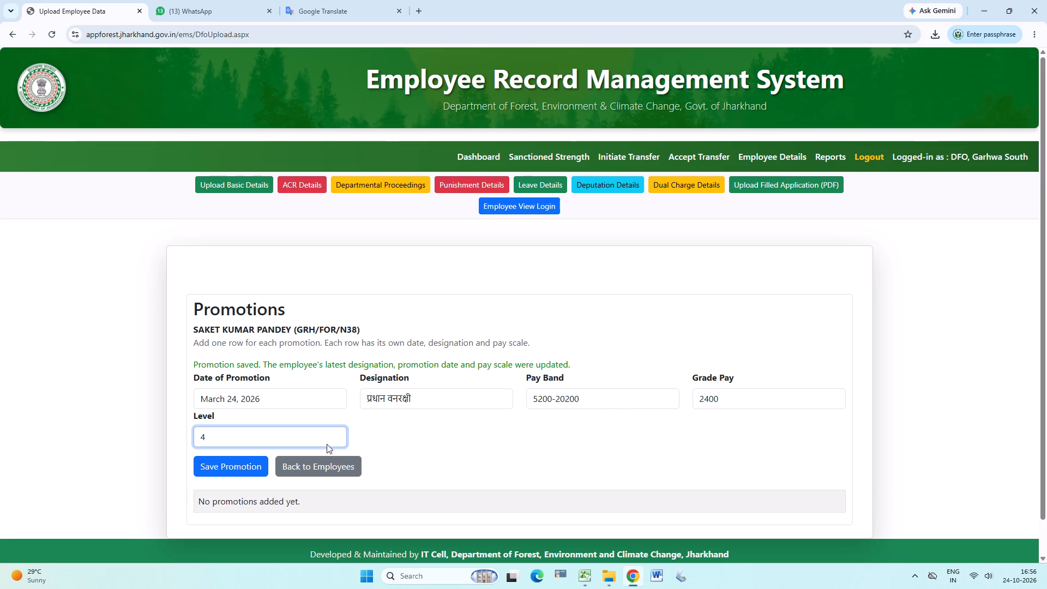
pyautogui.click(228, 465)
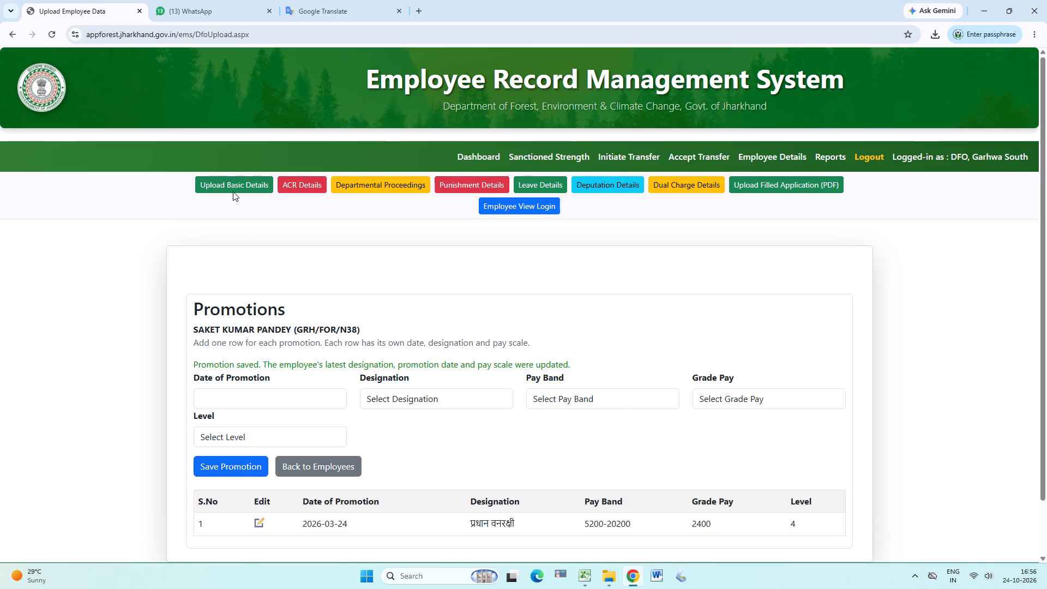
pyautogui.click(321, 470)
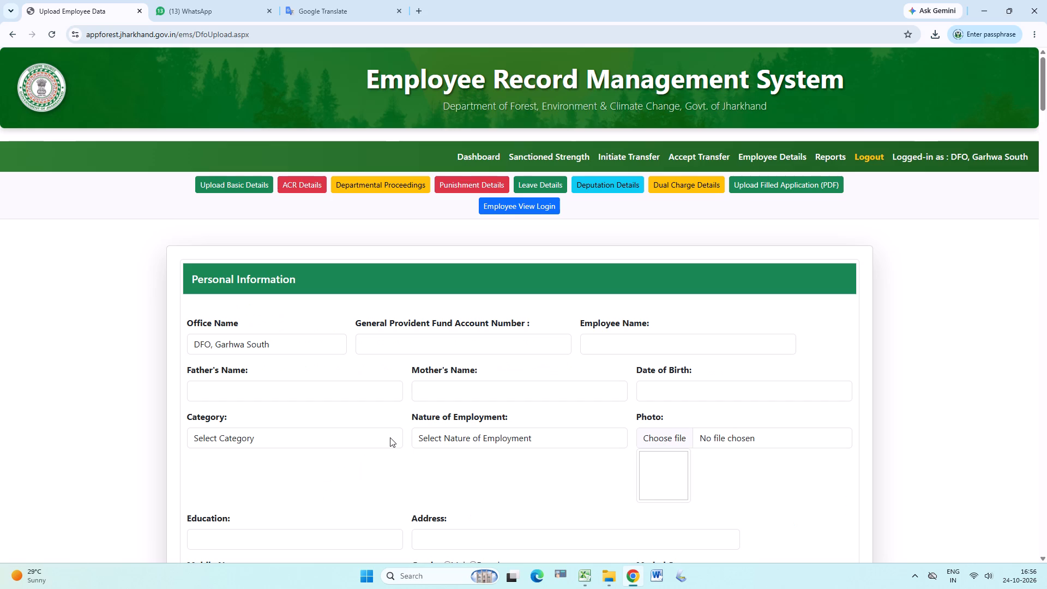
pyautogui.hotkey('ctrl', 'f')
pyautogui.write('shashi')
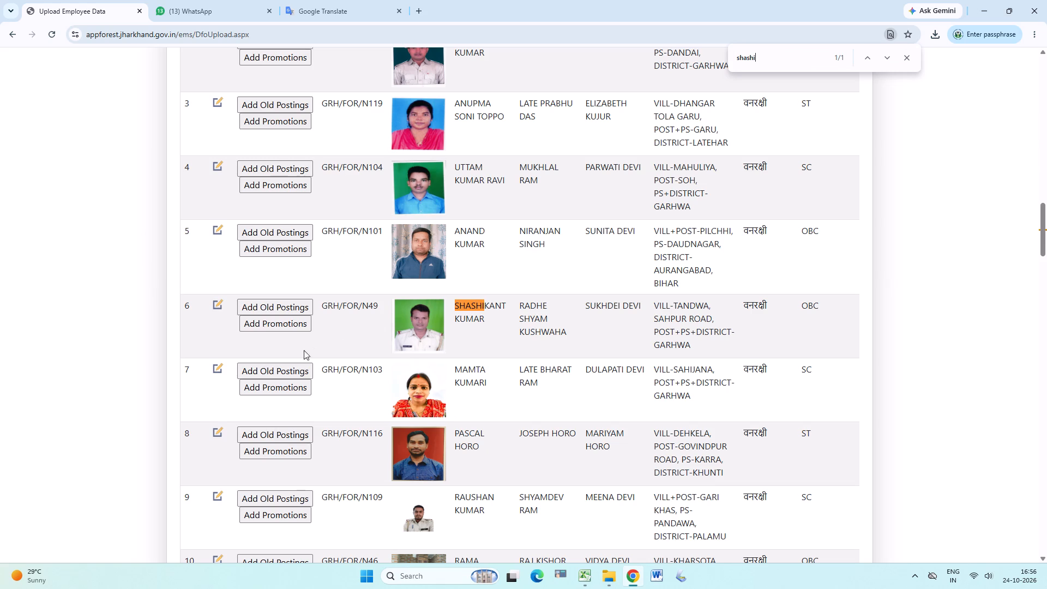
pyautogui.click(272, 323)
pyautogui.click(273, 389)
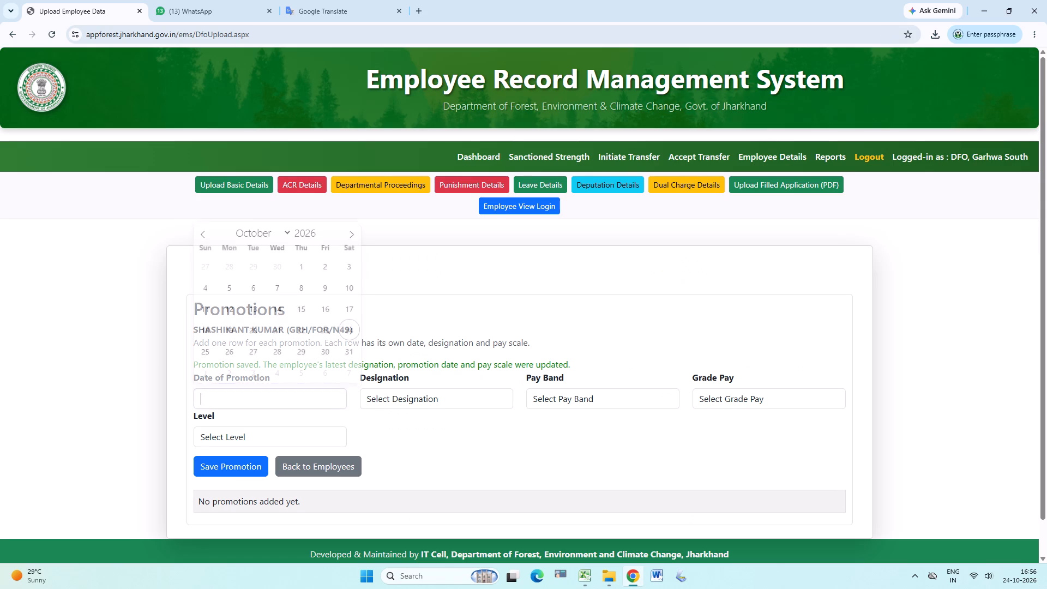
pyautogui.click(267, 239)
pyautogui.click(266, 291)
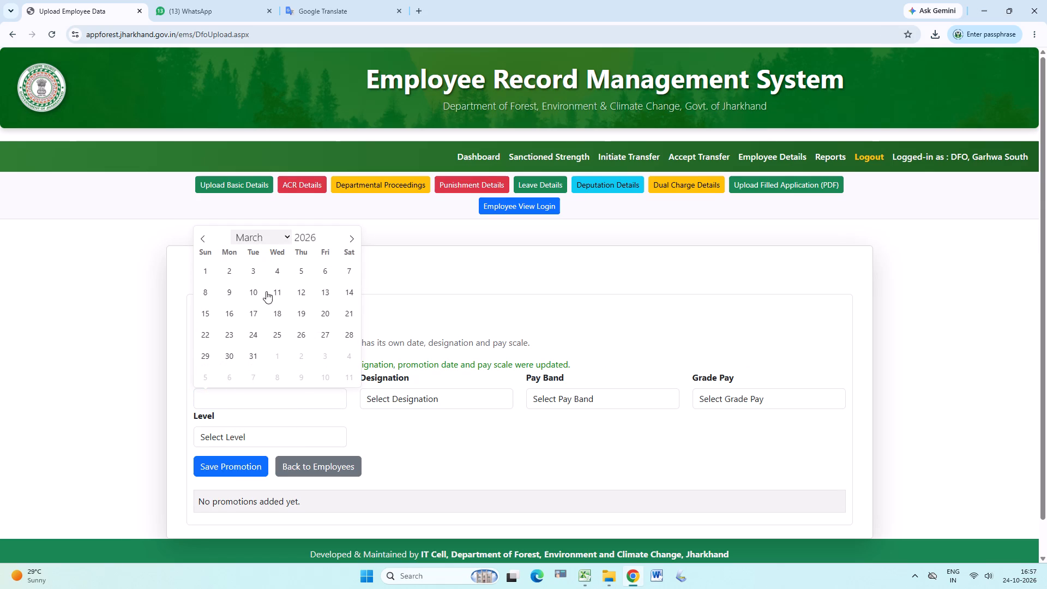
pyautogui.click(256, 330)
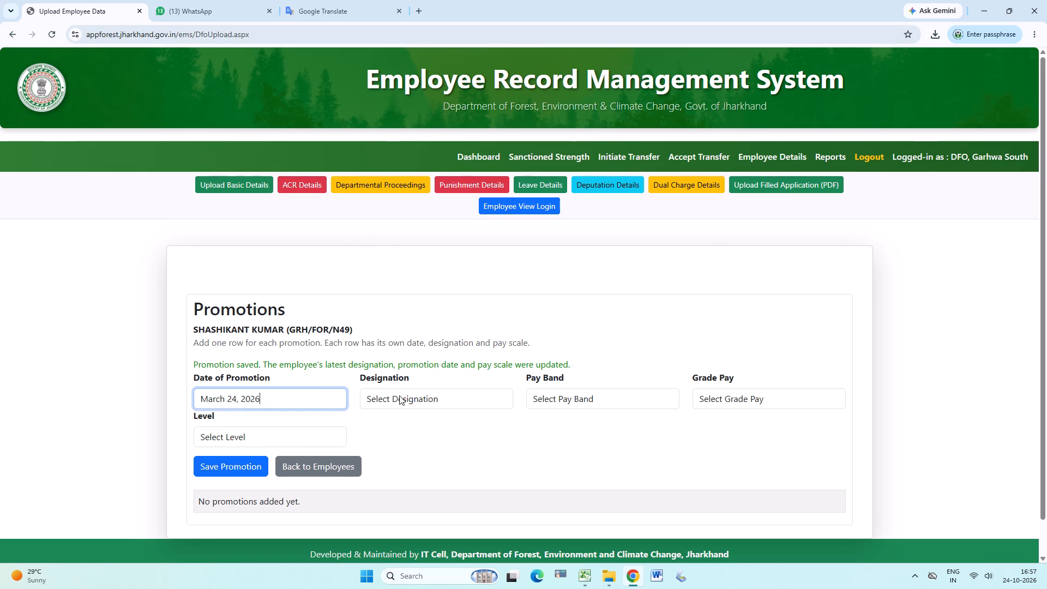
pyautogui.click(416, 399)
pyautogui.click(405, 336)
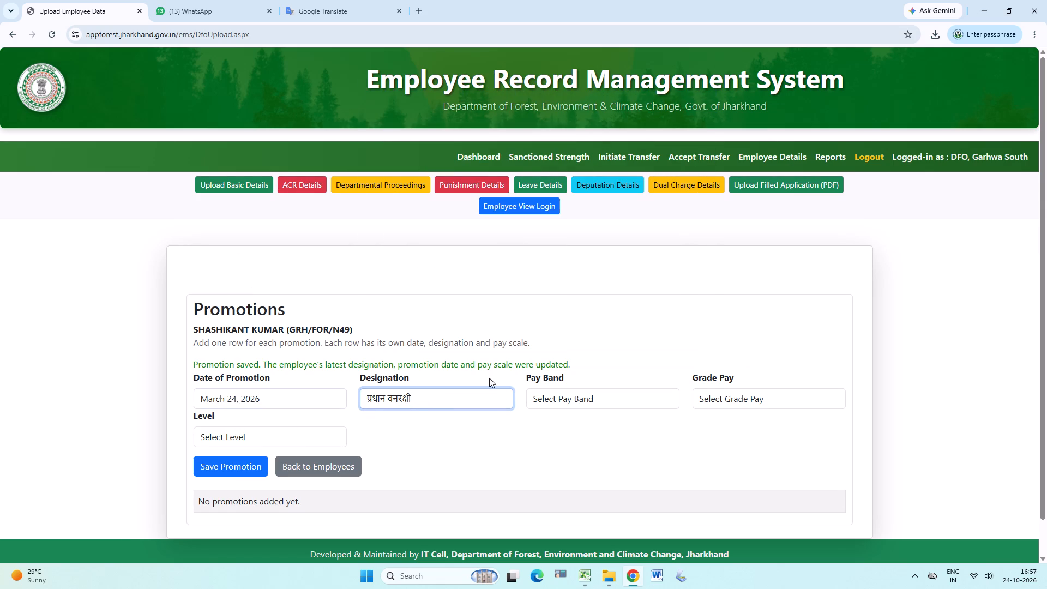
pyautogui.click(563, 395)
pyautogui.click(567, 435)
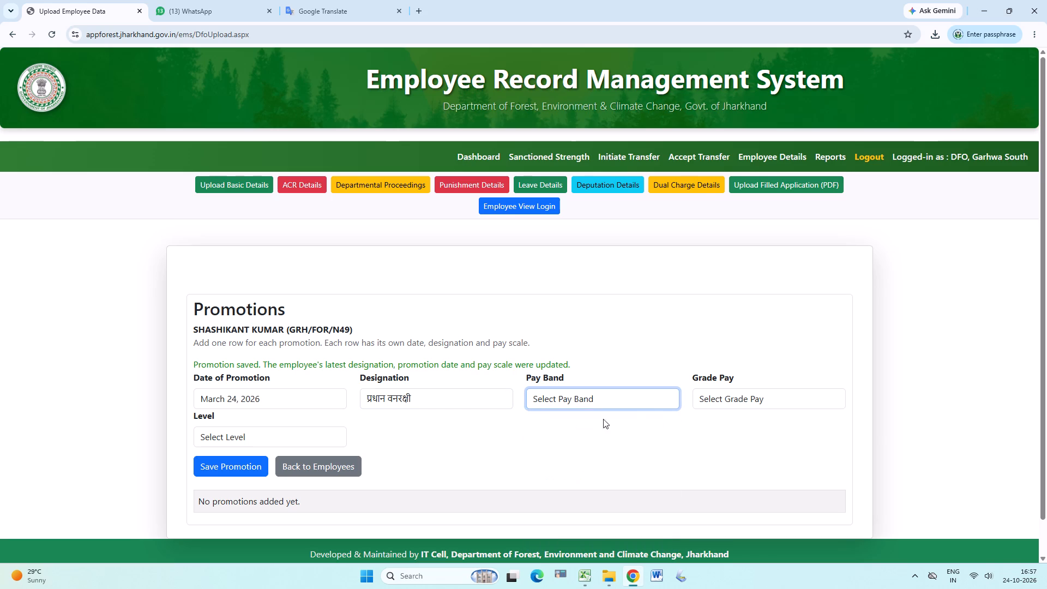
pyautogui.click(748, 390)
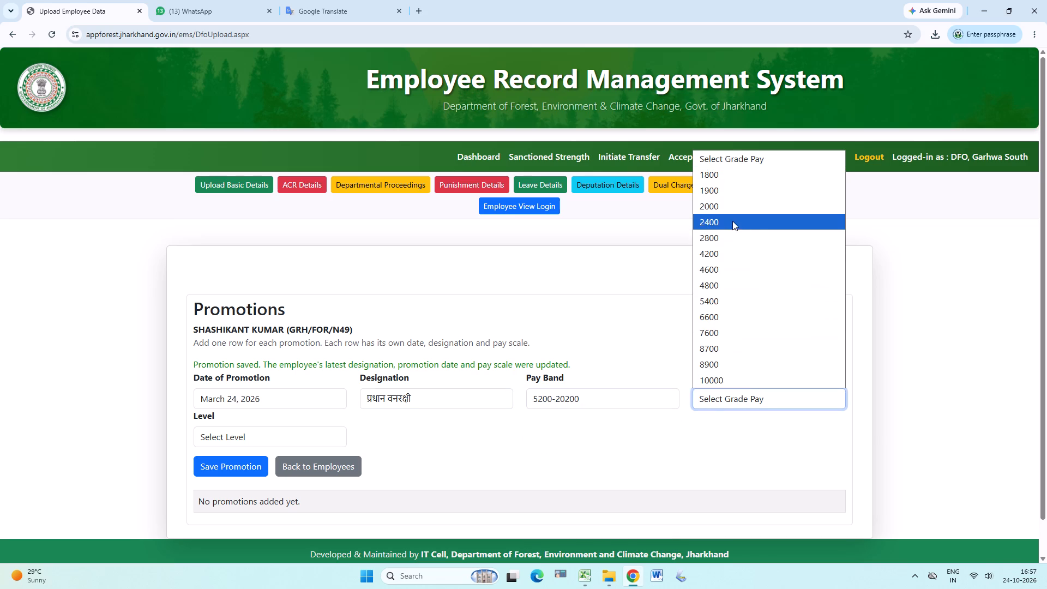
pyautogui.click(732, 221)
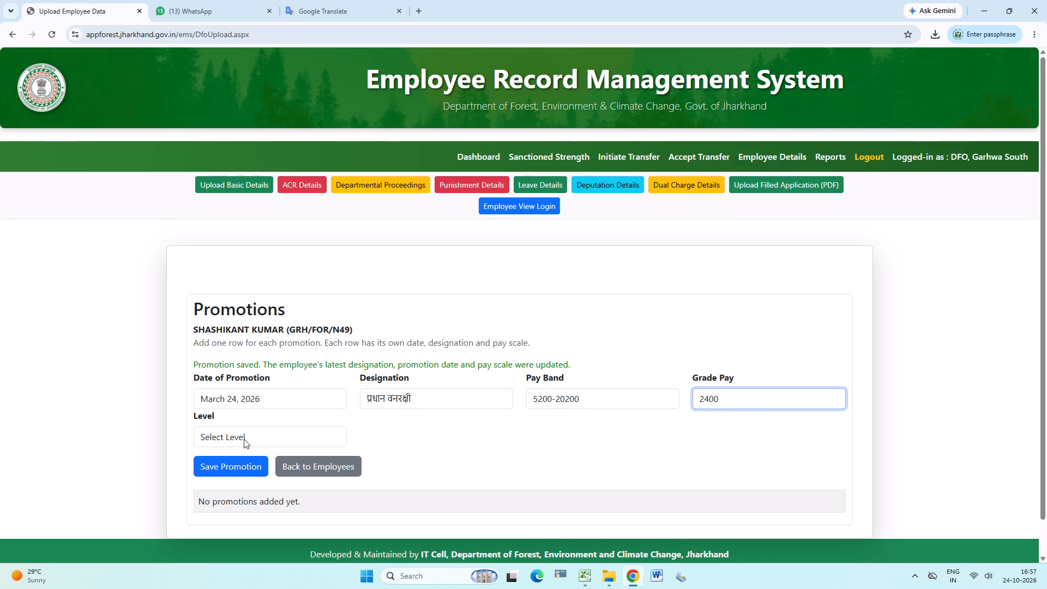
pyautogui.click(244, 439)
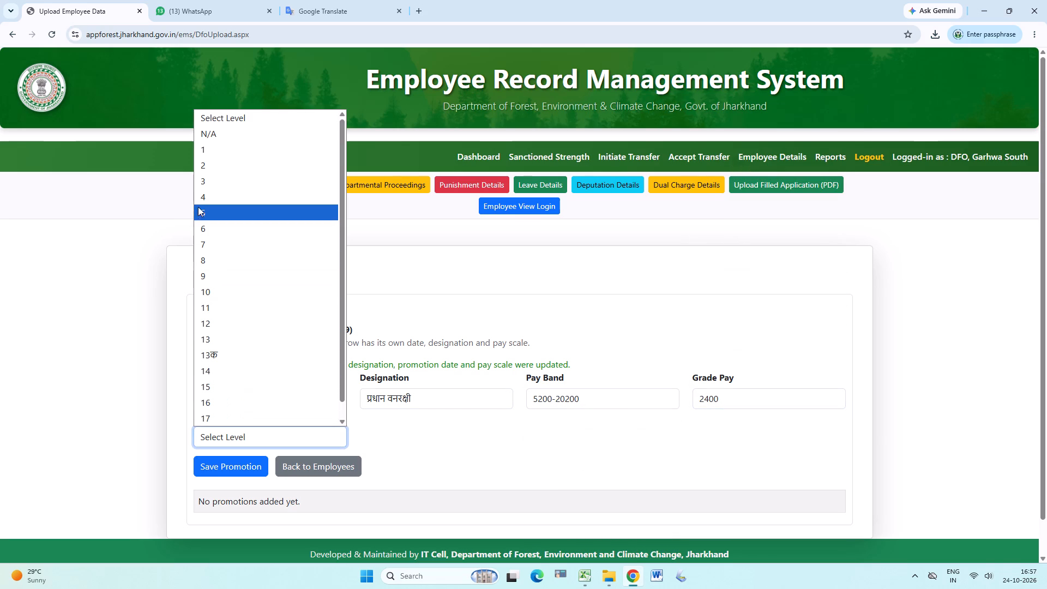
pyautogui.click(198, 204)
pyautogui.click(222, 465)
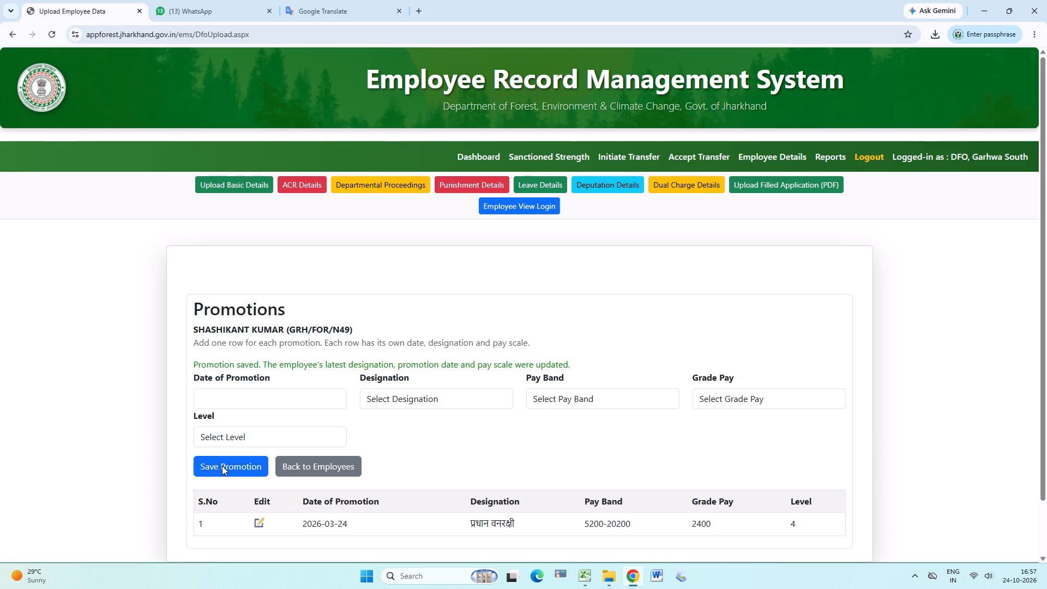
# Go back to the employee list, find the वनरक्षी Anand (S.No 5), and open his promotions form.
pyautogui.click(316, 475)
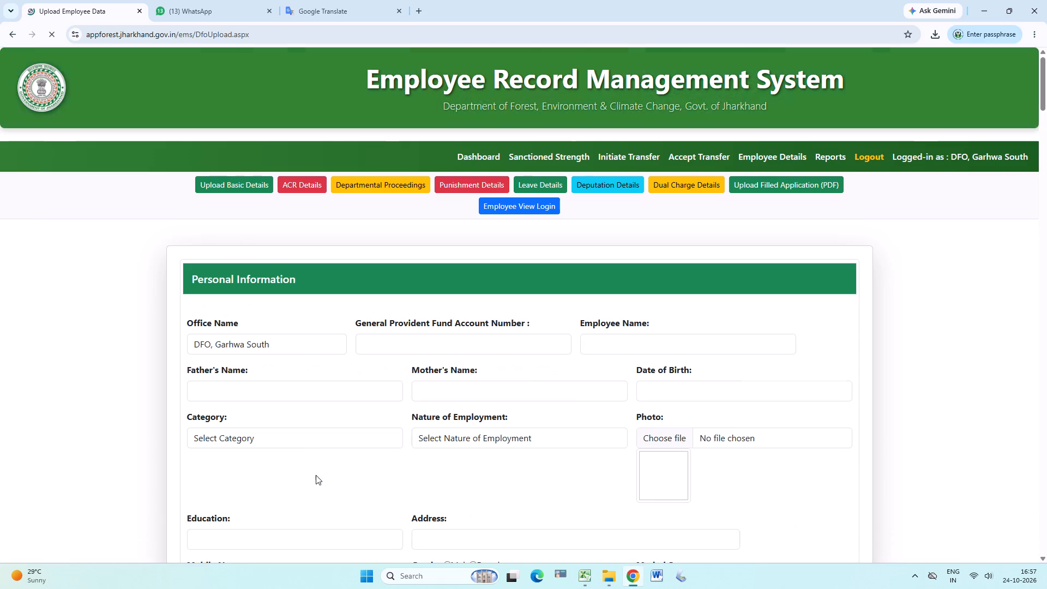
pyautogui.hotkey('ctrl', 'f')
pyautogui.write('anand')
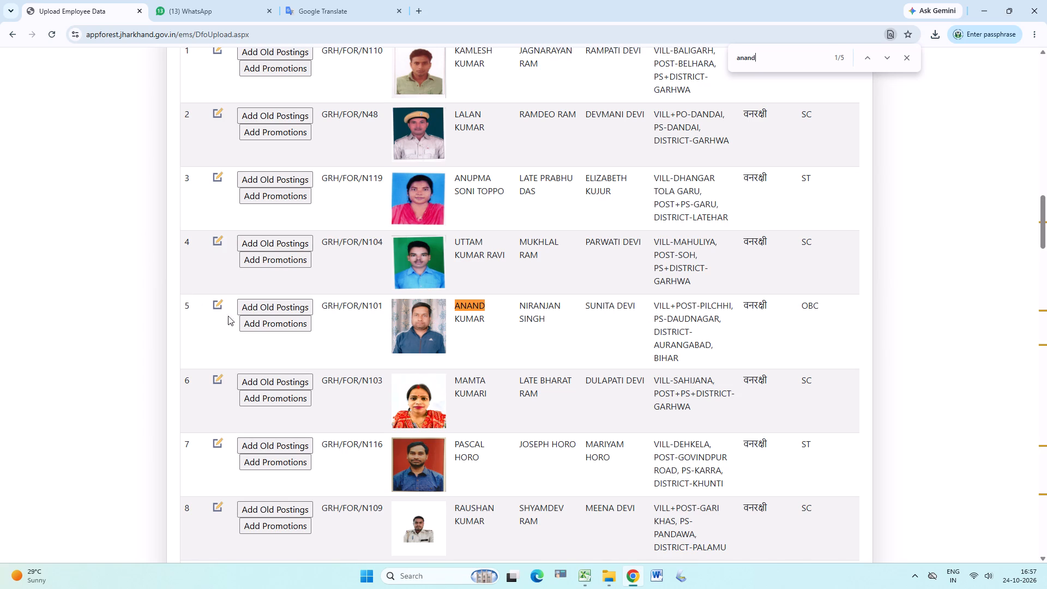
pyautogui.click(264, 329)
# Save a promotion for Anand dated March 24, 2026 with designation प्रधान वनरक्षी, pay band 5200-20200, grade pay 2400 and level 4.
pyautogui.click(281, 401)
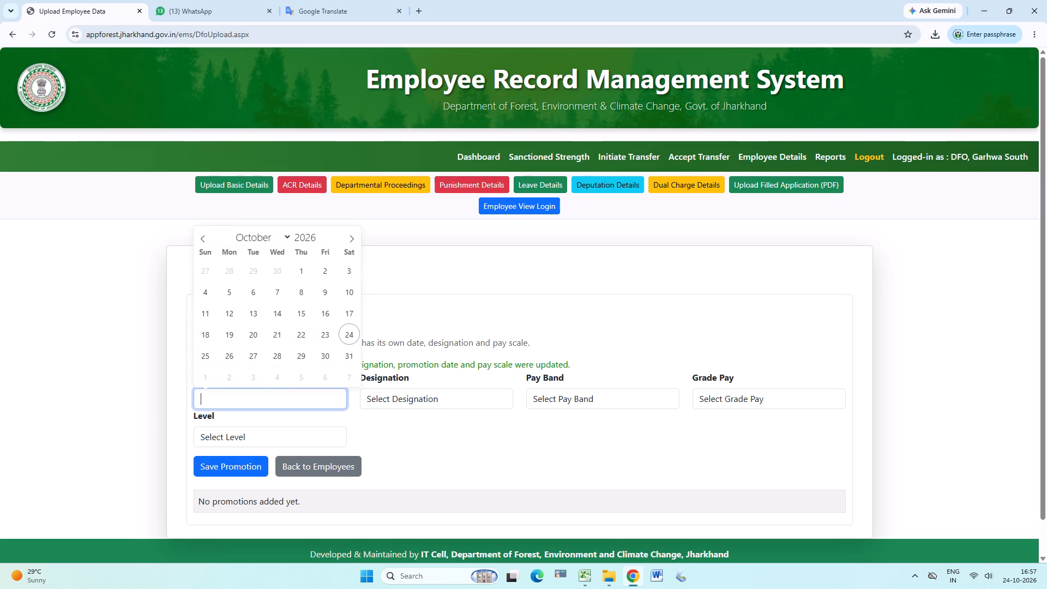
pyautogui.click(263, 236)
pyautogui.click(265, 294)
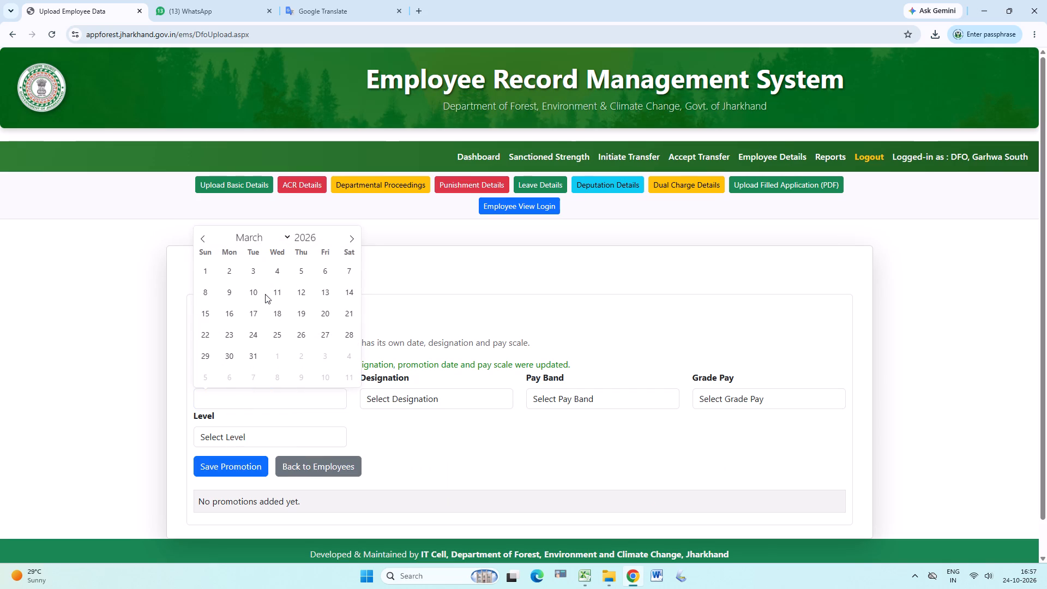
pyautogui.click(257, 336)
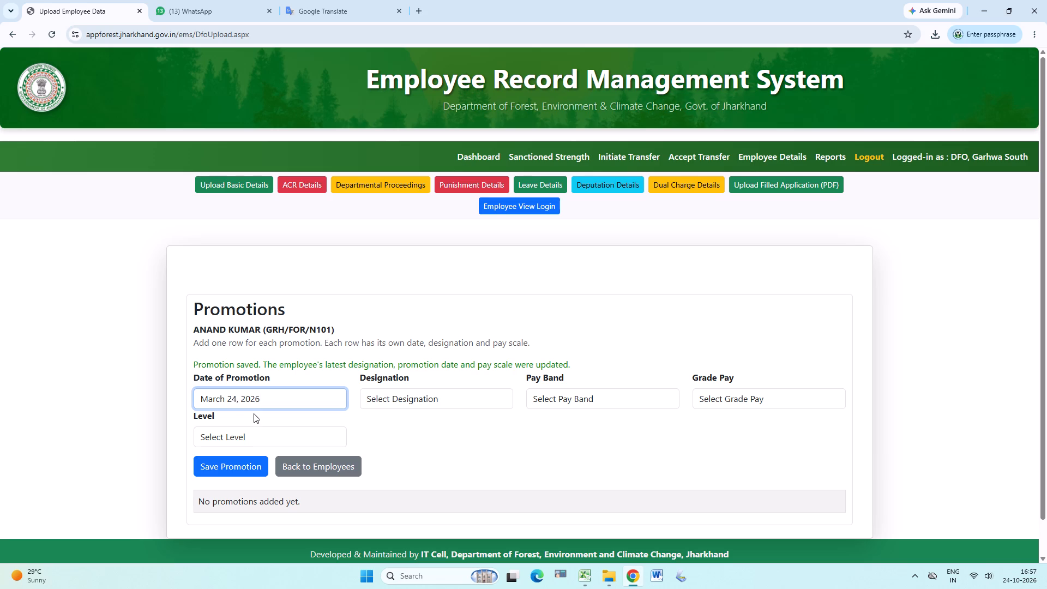
pyautogui.click(417, 407)
pyautogui.click(399, 332)
pyautogui.click(591, 406)
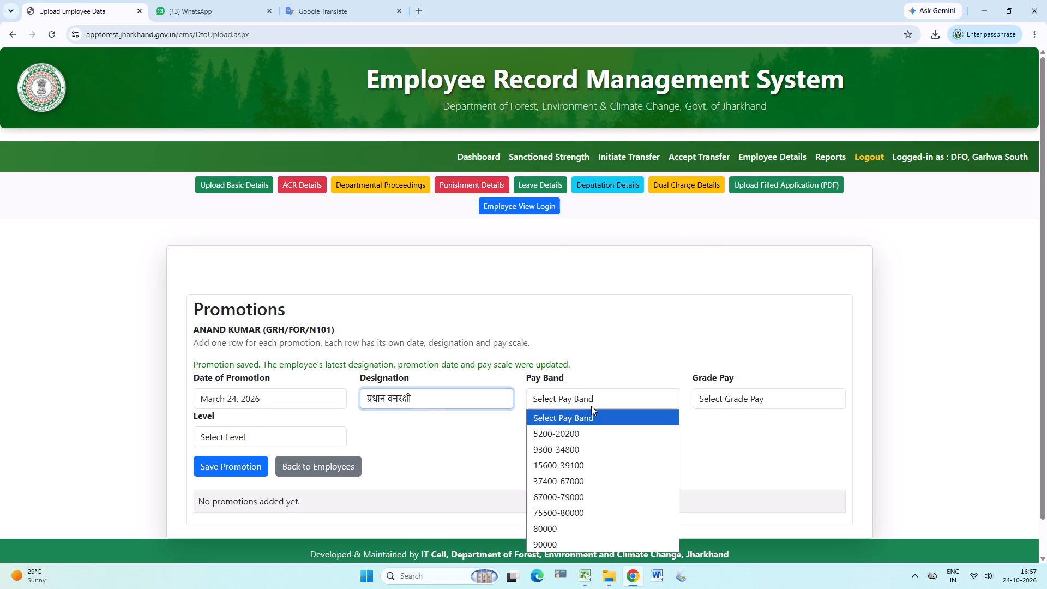
pyautogui.click(567, 435)
pyautogui.click(721, 394)
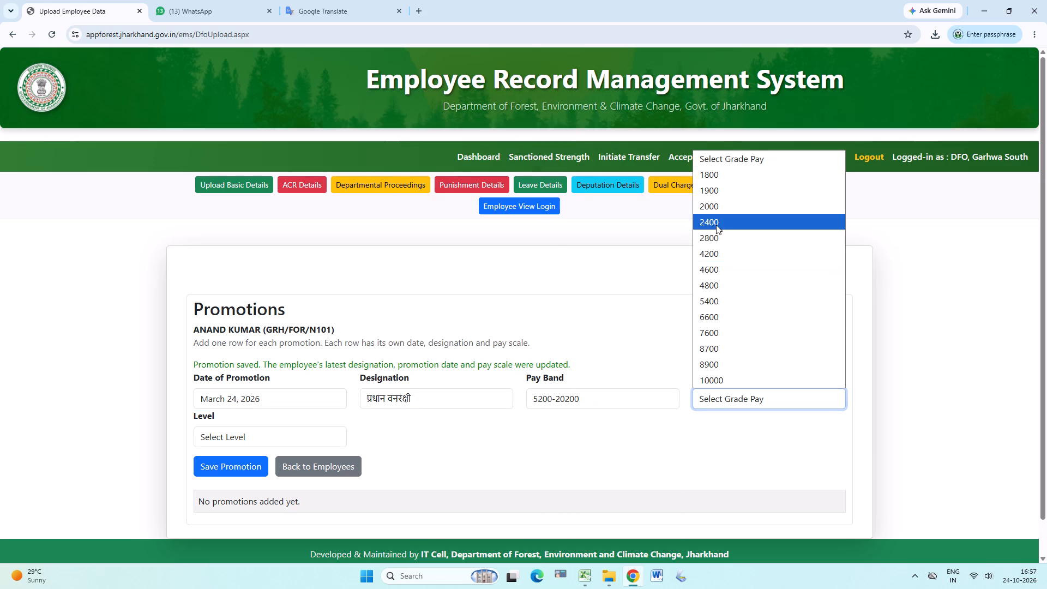
pyautogui.click(716, 225)
pyautogui.click(291, 441)
pyautogui.click(219, 196)
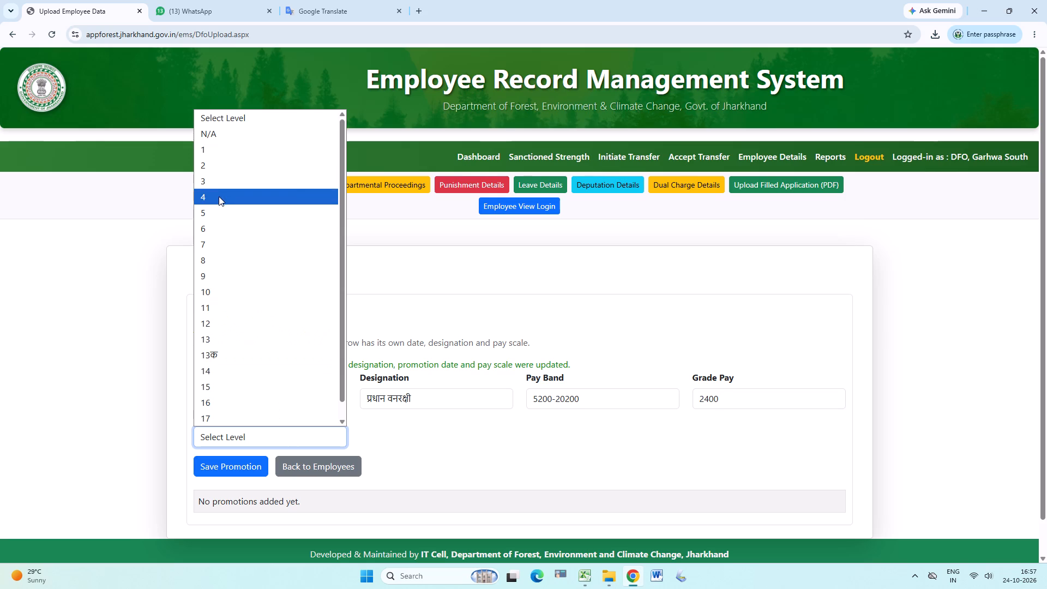
pyautogui.click(236, 469)
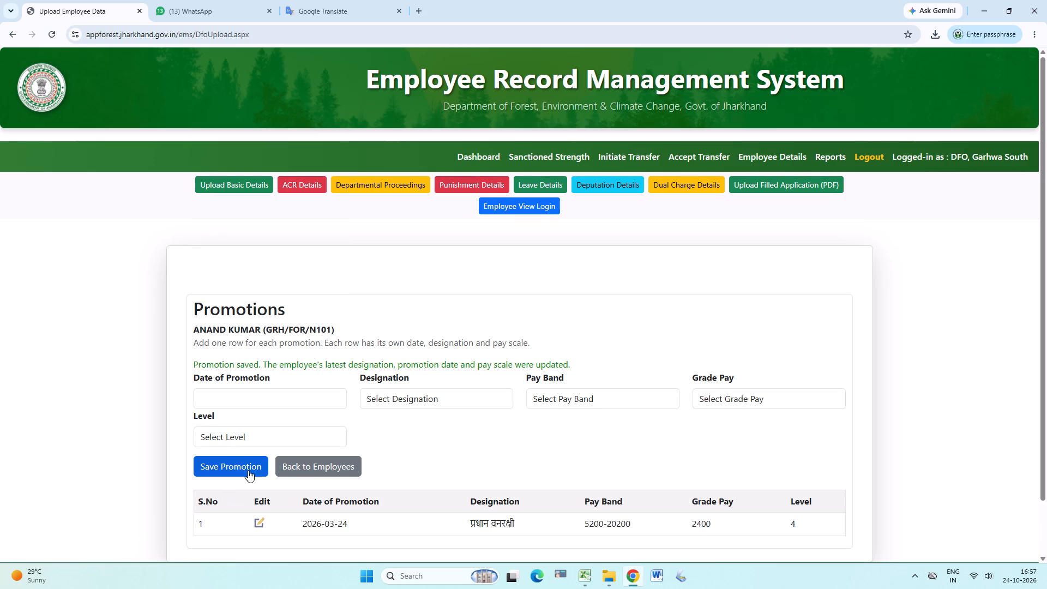
# Go back to the employee list, find the वनरक्षी Vivek (S.No 15), and open his promotions form.
pyautogui.click(327, 468)
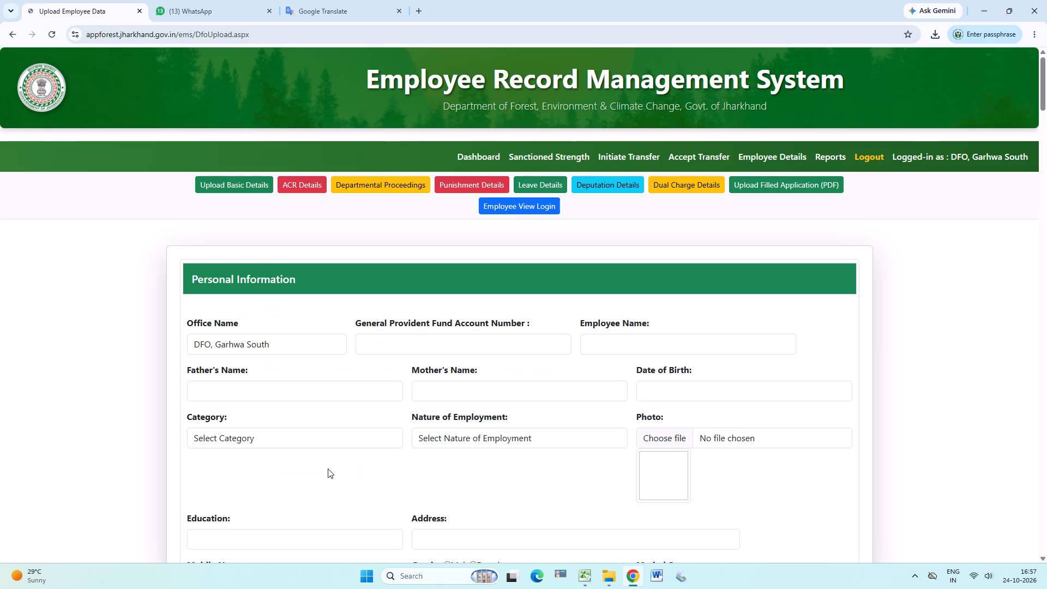
pyautogui.hotkey('ctrl', 'f')
pyautogui.press('v')
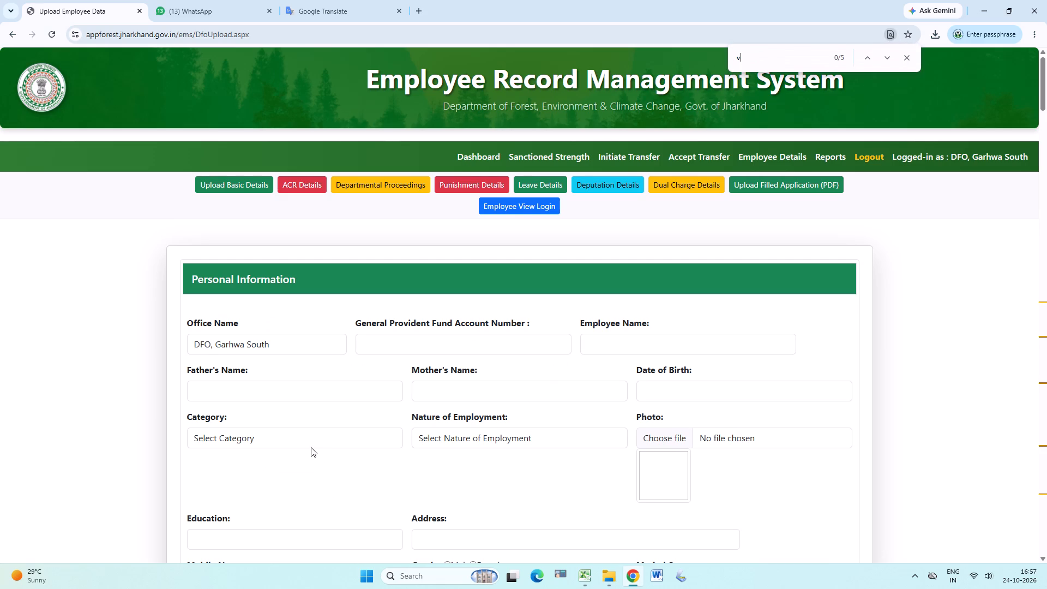
pyautogui.write('ije')
pyautogui.press('BackSpace')
pyautogui.press('BackSpace')
pyautogui.write('vek')
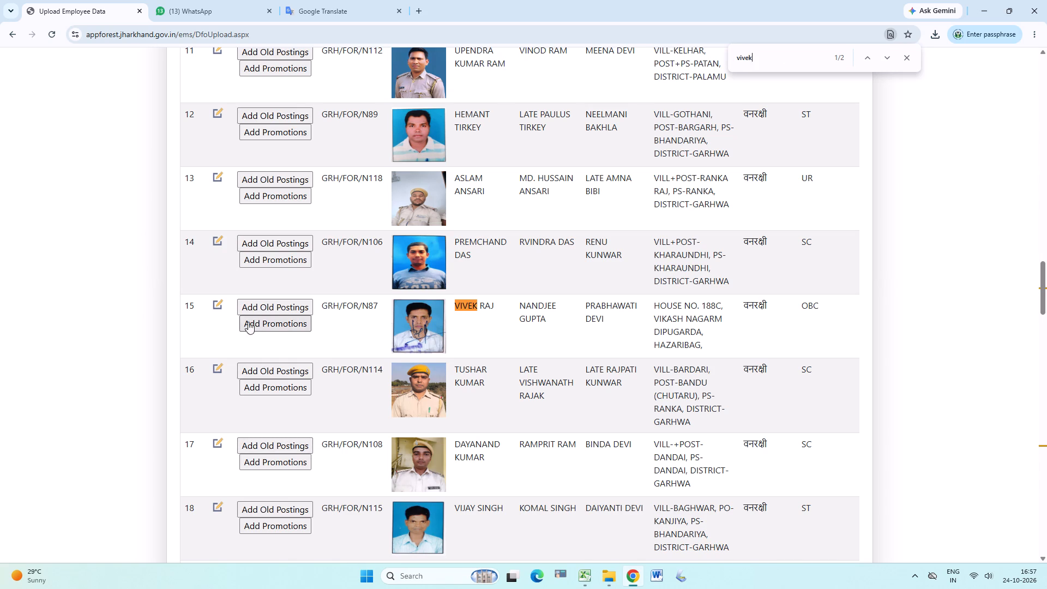
pyautogui.click(275, 326)
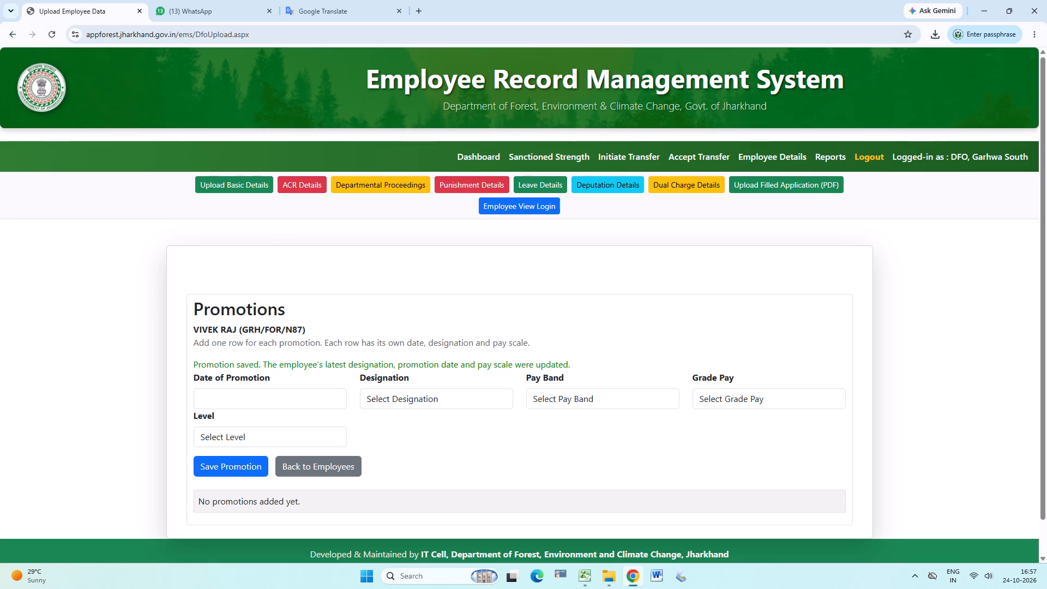
pyautogui.click(293, 402)
pyautogui.click(257, 229)
pyautogui.click(257, 235)
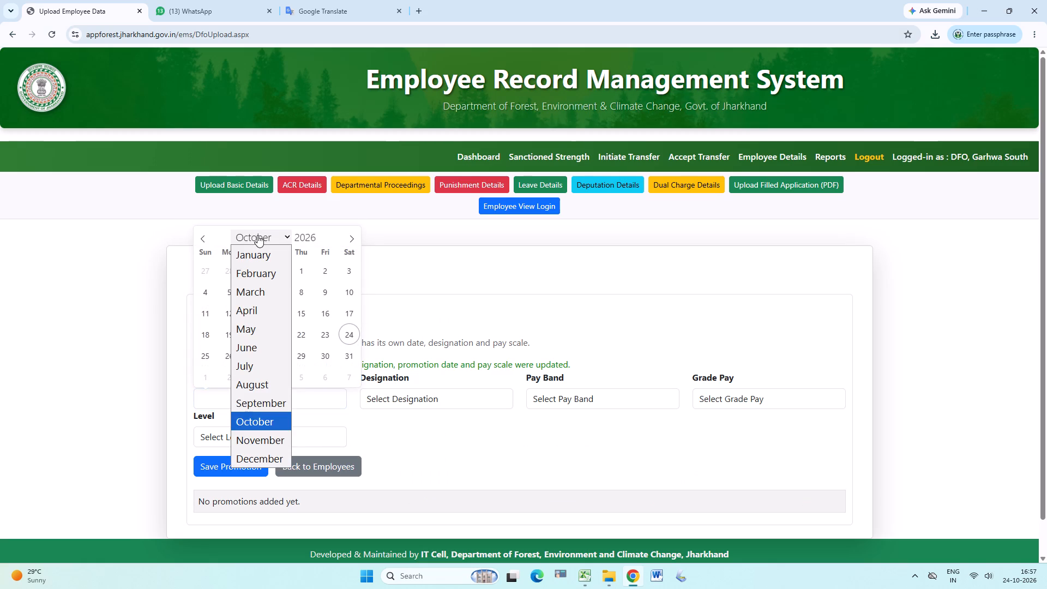
pyautogui.click(282, 285)
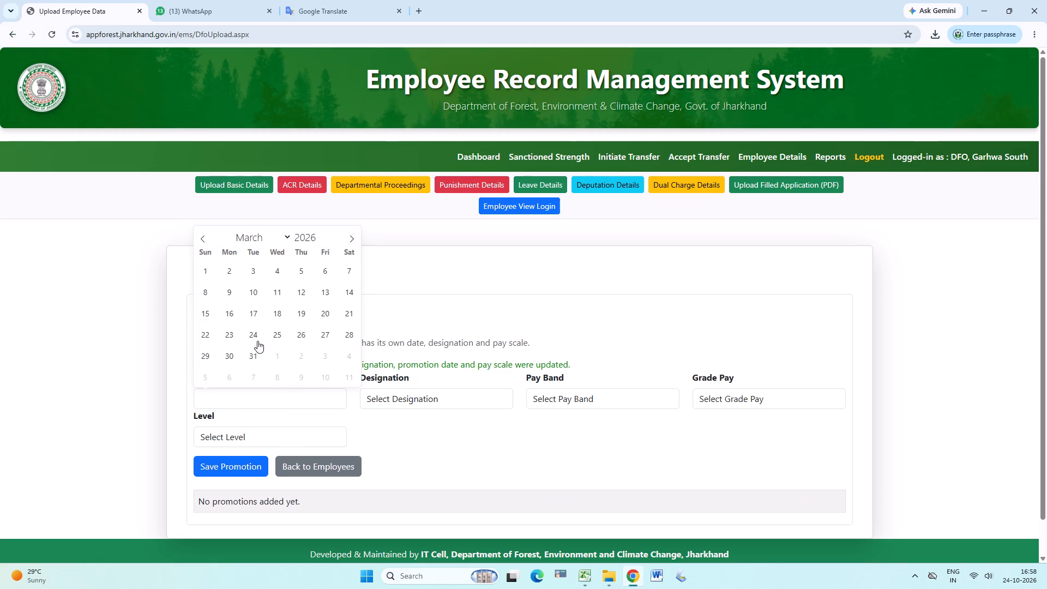
pyautogui.click(248, 336)
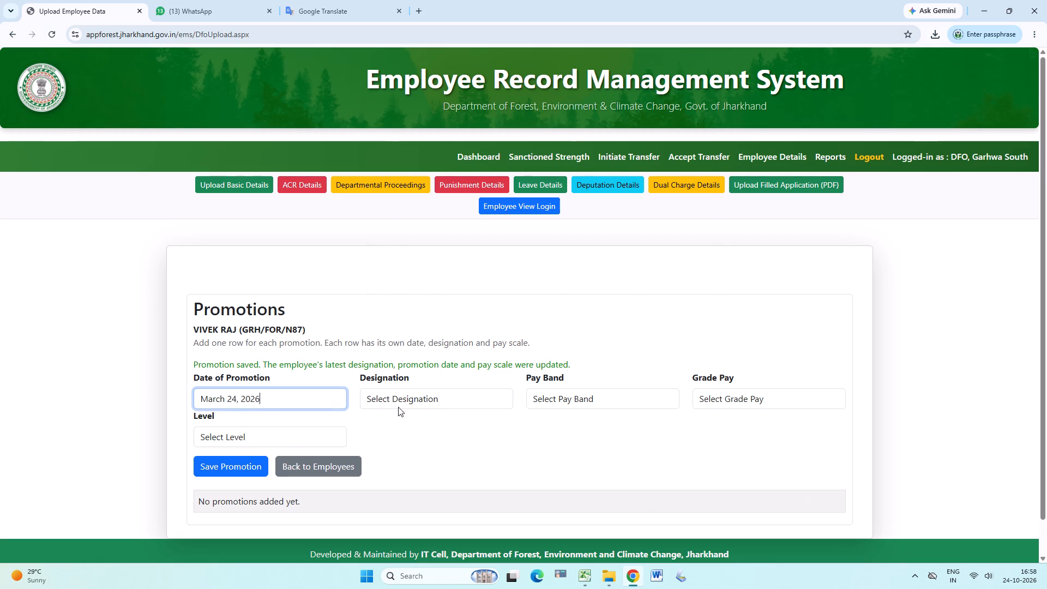
pyautogui.click(408, 407)
pyautogui.click(411, 326)
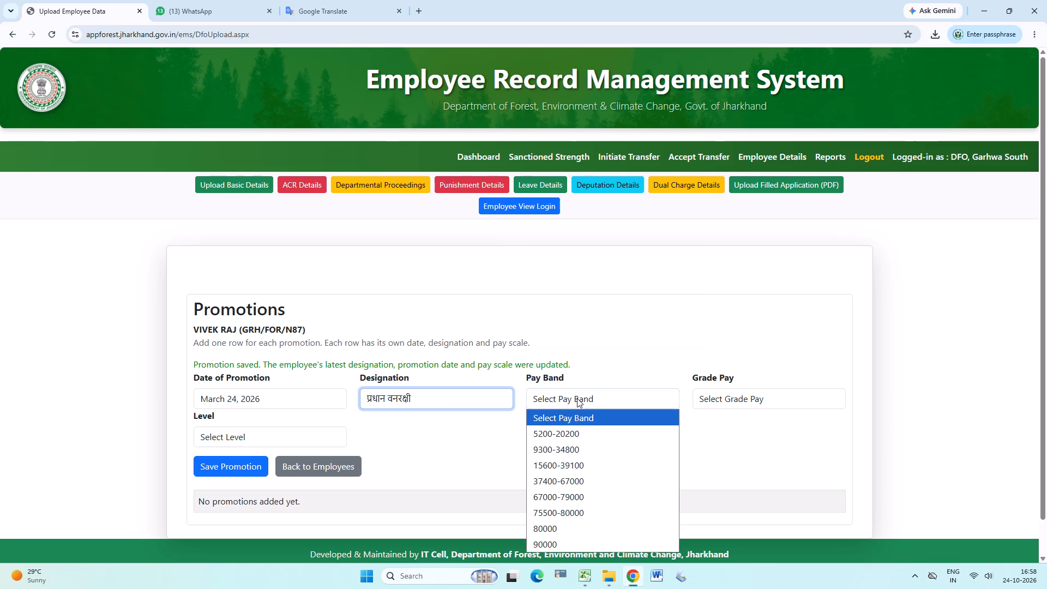
pyautogui.click(577, 398)
pyautogui.click(555, 432)
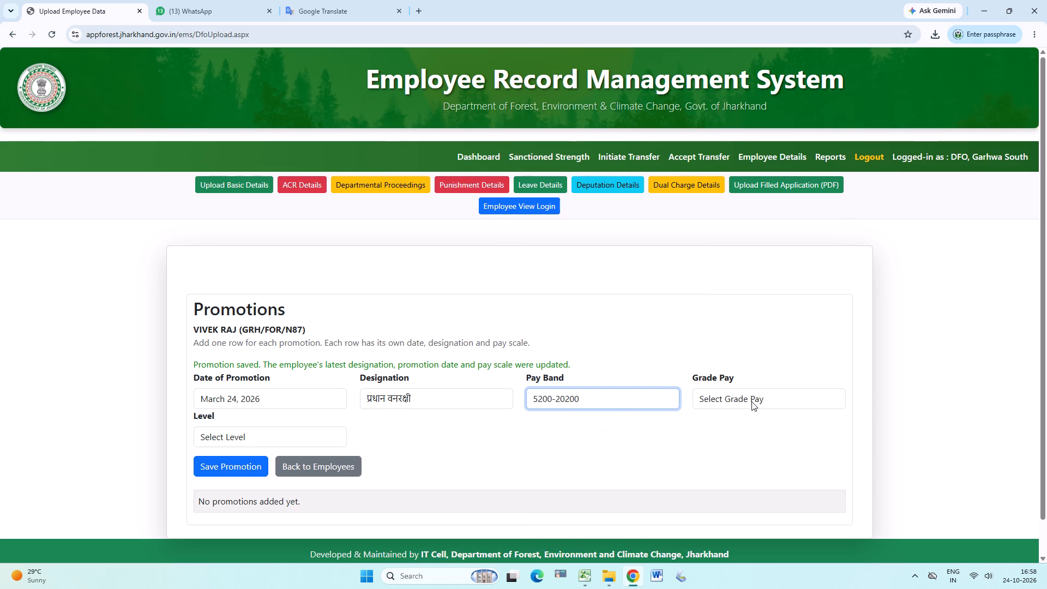
pyautogui.click(751, 401)
pyautogui.click(717, 220)
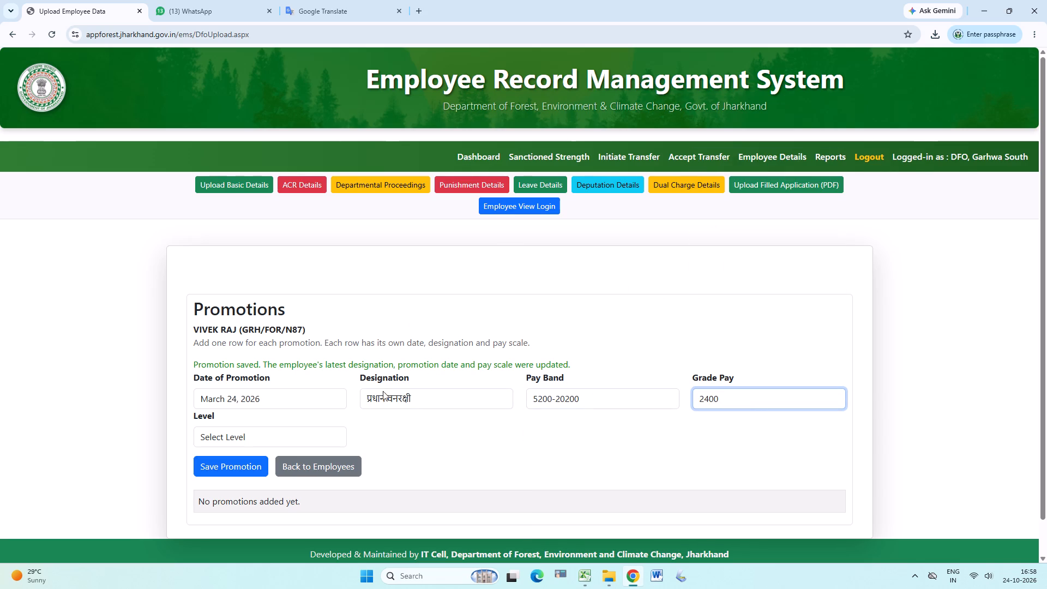
pyautogui.click(258, 451)
pyautogui.click(254, 434)
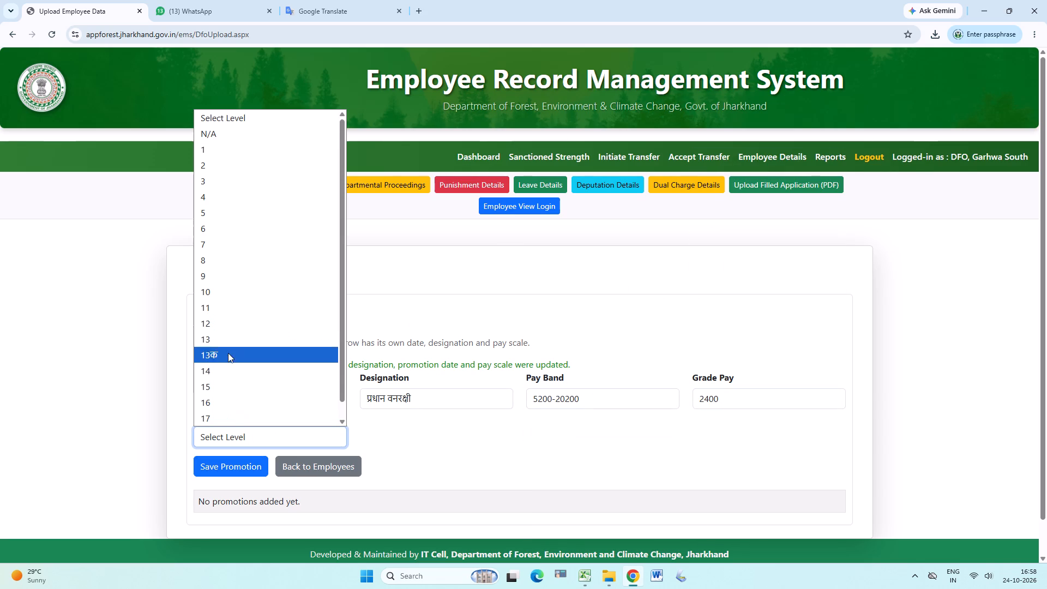
pyautogui.click(230, 197)
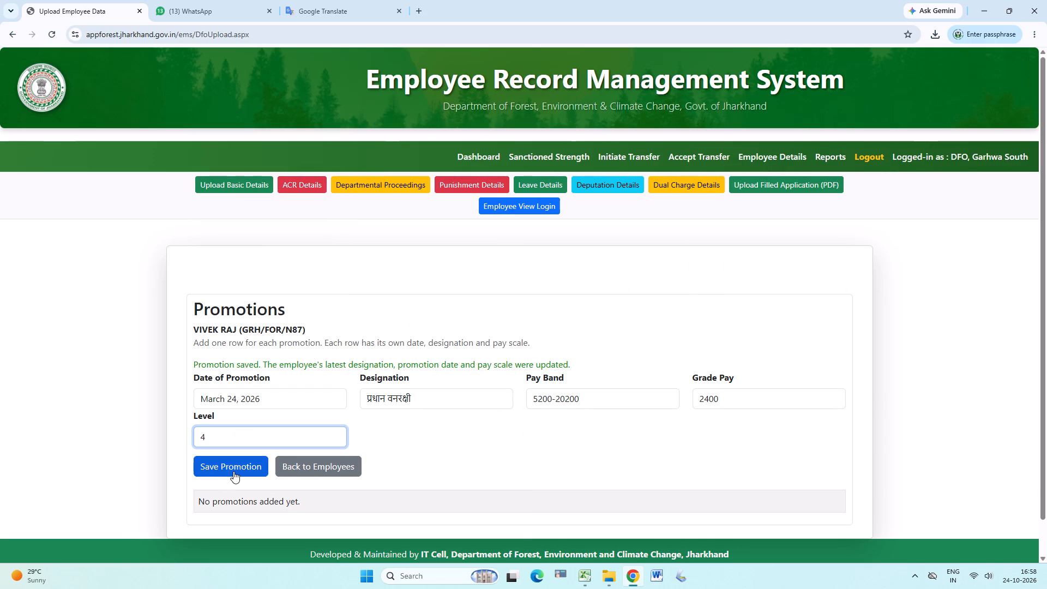
pyautogui.click(233, 471)
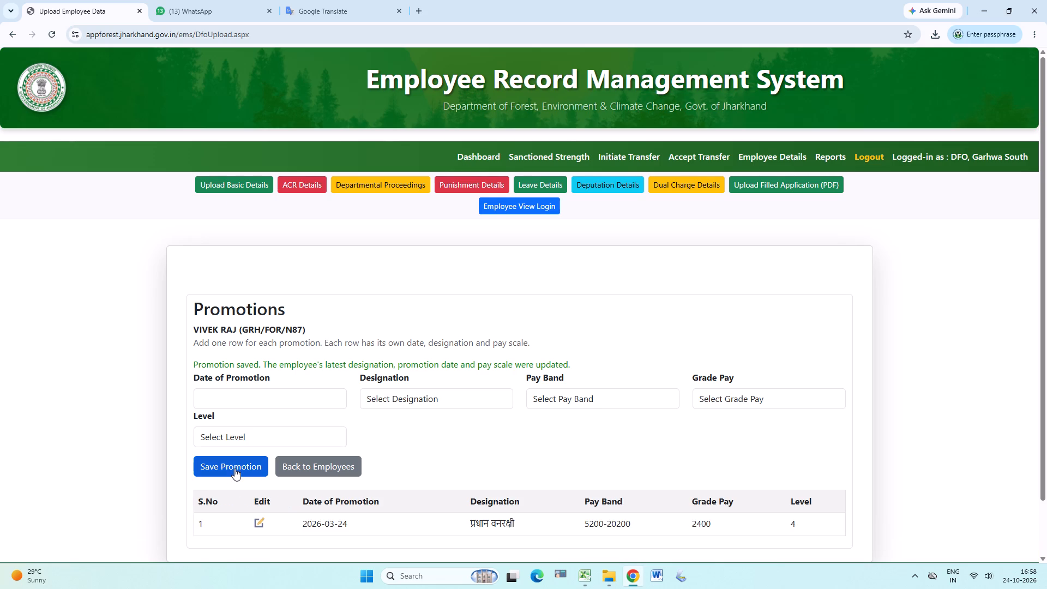
pyautogui.click(300, 460)
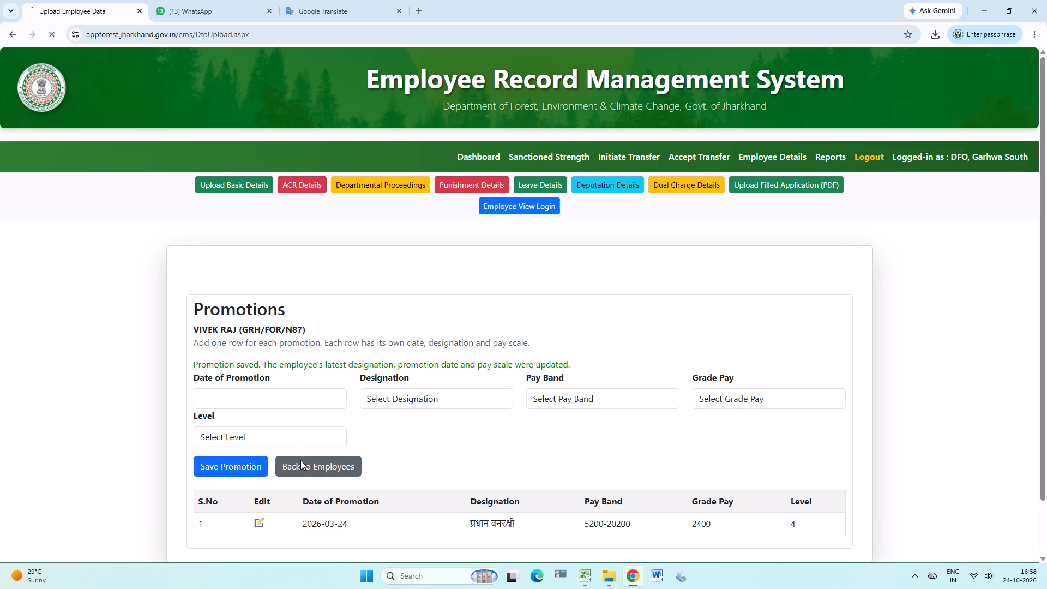
pyautogui.hotkey('ctrl', 'f')
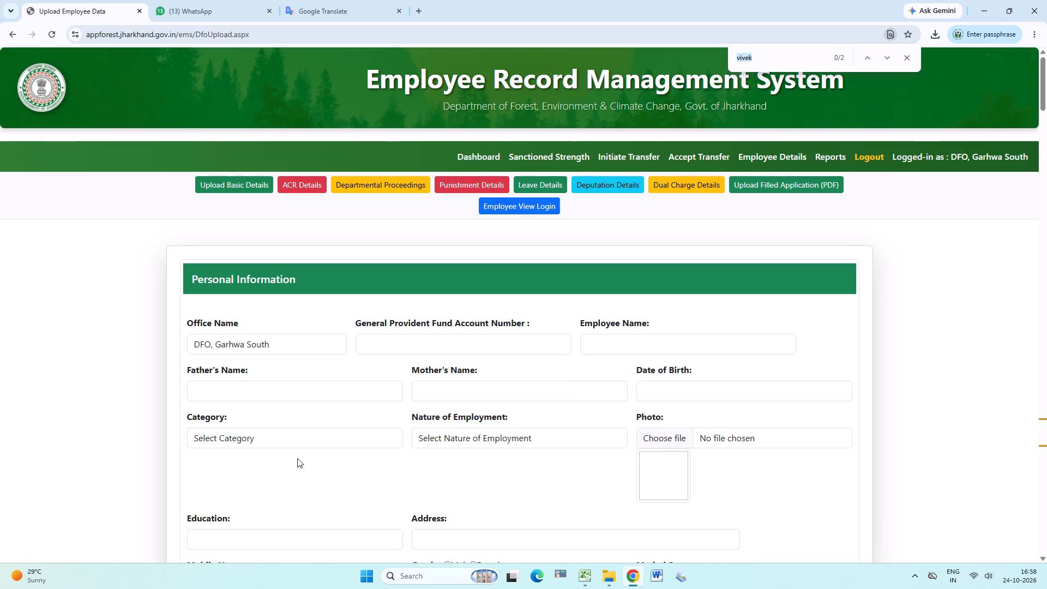
pyautogui.write('dhi')
pyautogui.write('rend')
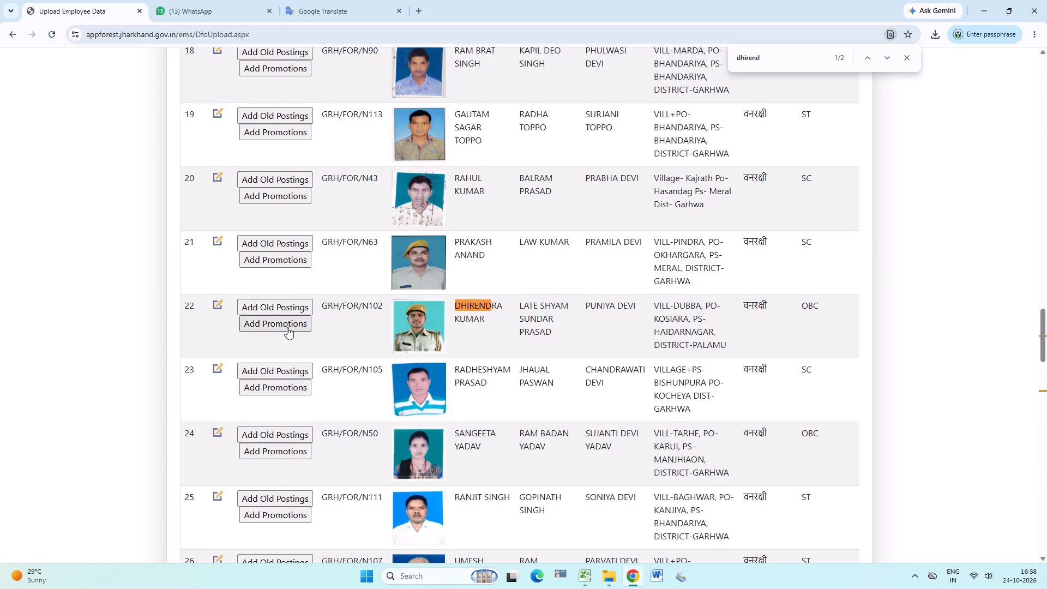
pyautogui.click(290, 323)
# Save a promotion for Dhirendra dated March 24, 2026 with designation प्रधान वनरक्षी, pay band 5200-20200, grade pay 2400 and level 4.
pyautogui.click(242, 401)
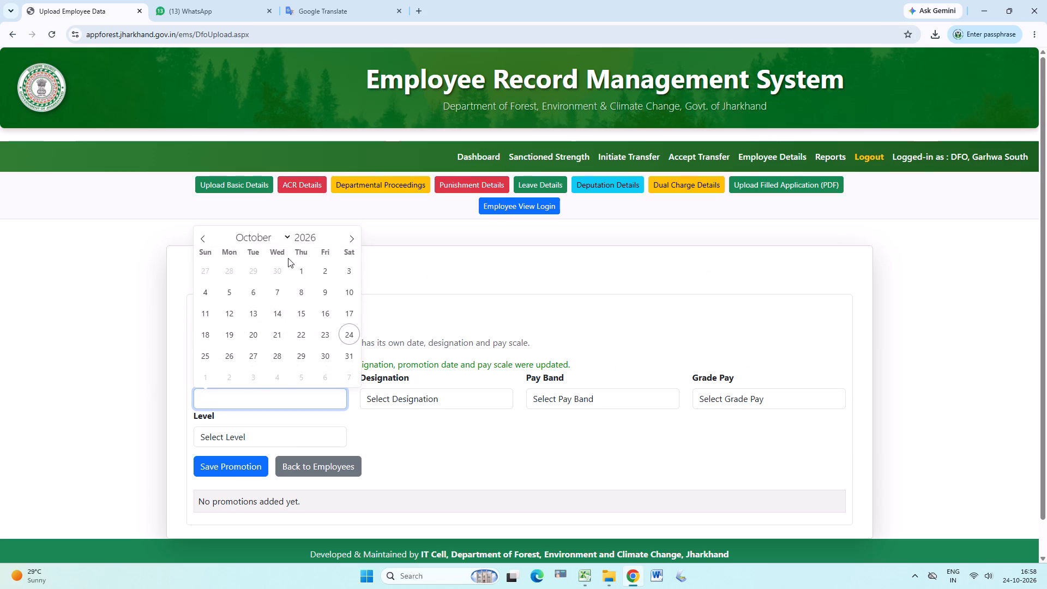
pyautogui.click(255, 241)
pyautogui.click(257, 297)
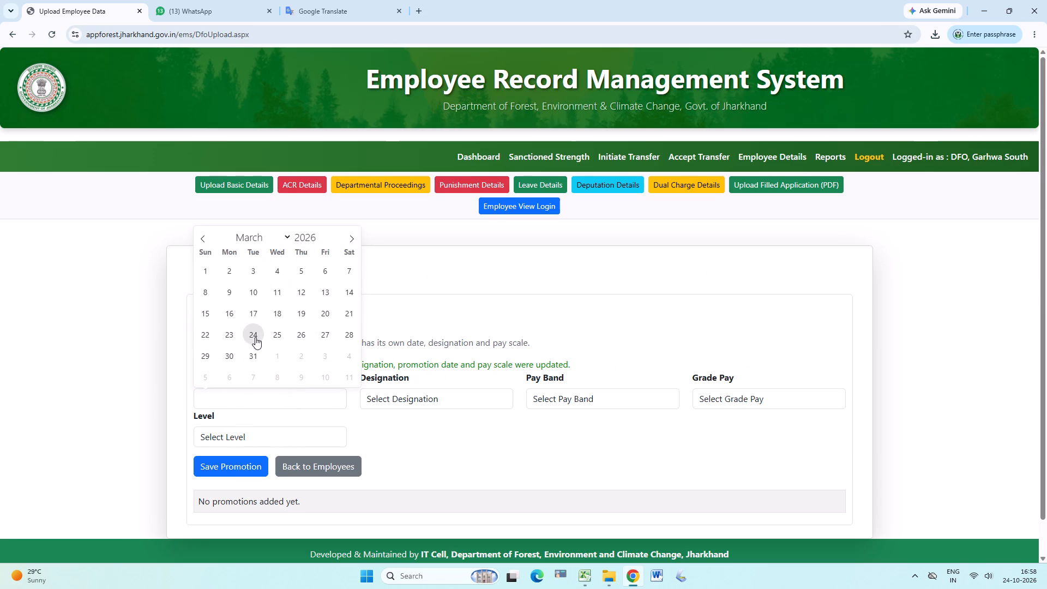
pyautogui.click(254, 337)
pyautogui.click(442, 400)
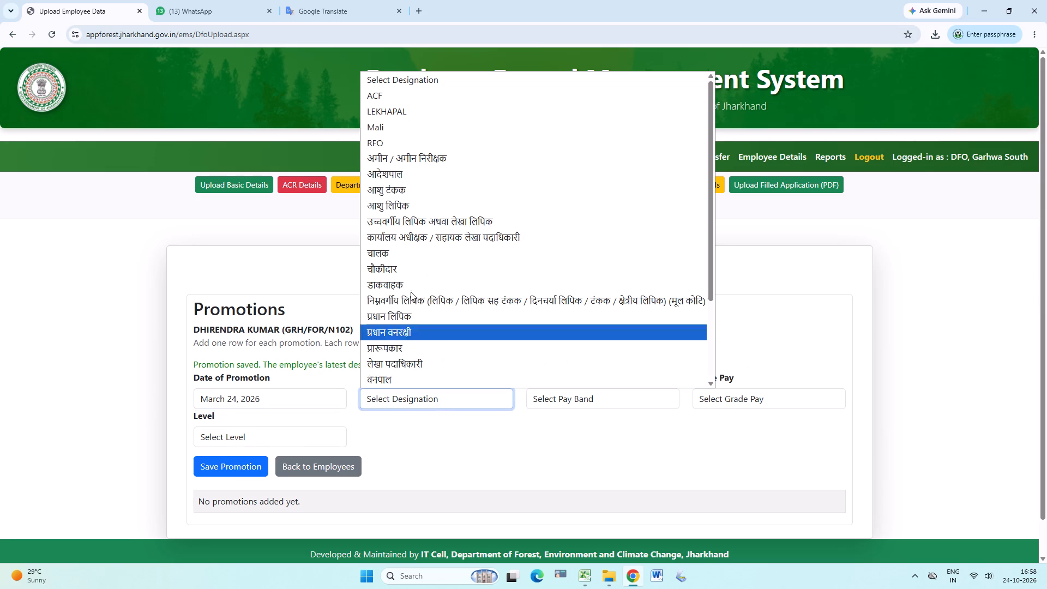
pyautogui.click(411, 329)
pyautogui.click(577, 403)
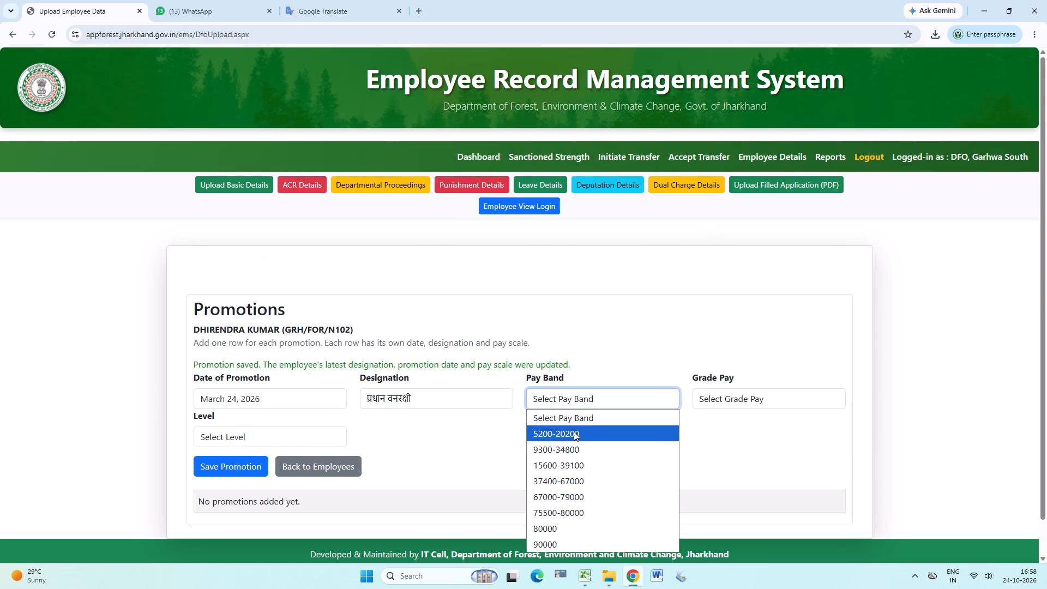
pyautogui.click(572, 434)
pyautogui.click(784, 396)
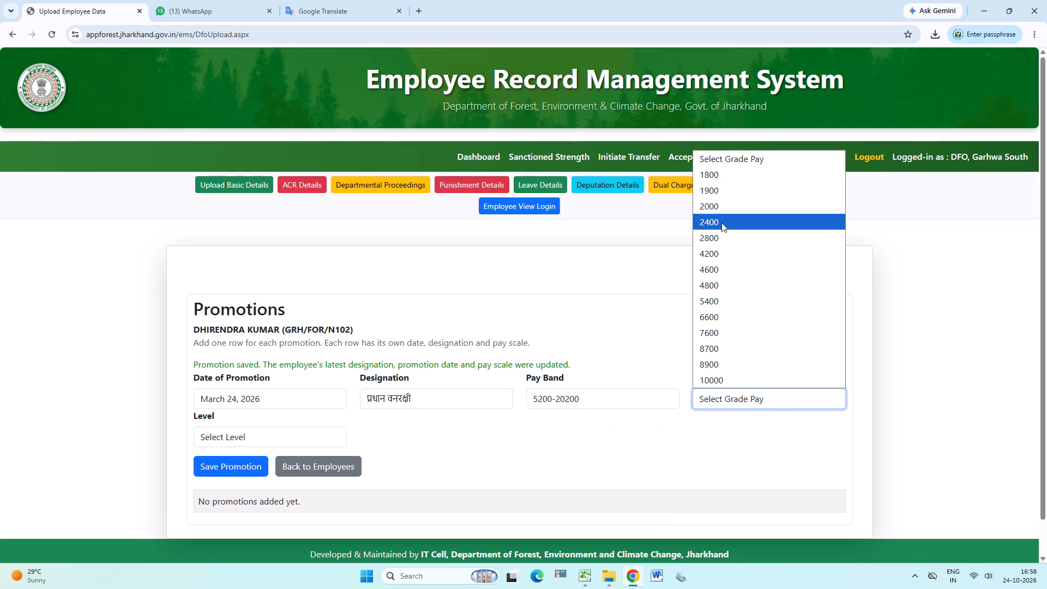
pyautogui.click(721, 223)
pyautogui.click(267, 436)
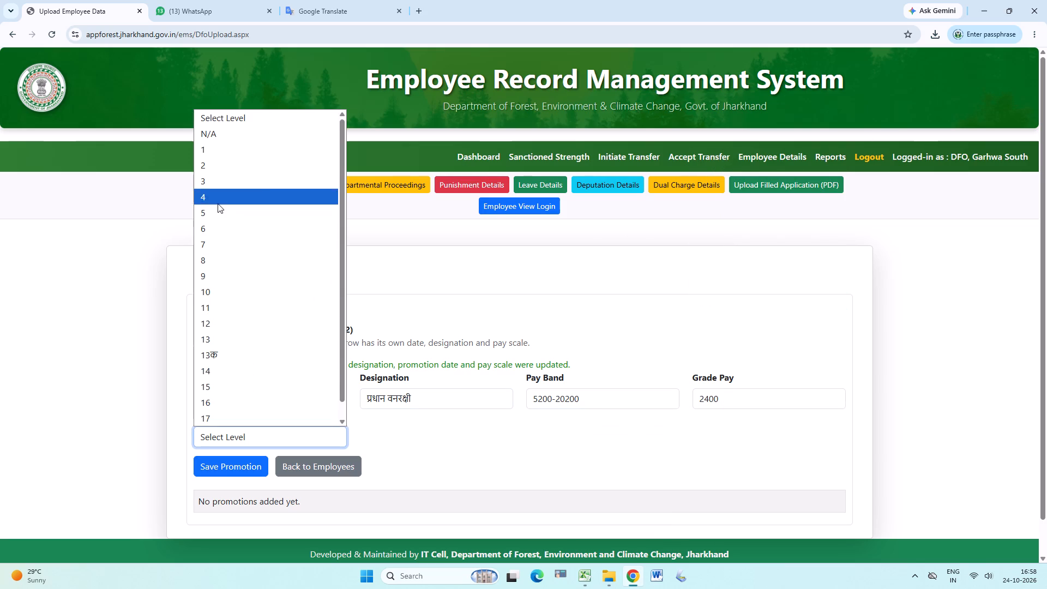
pyautogui.click(218, 203)
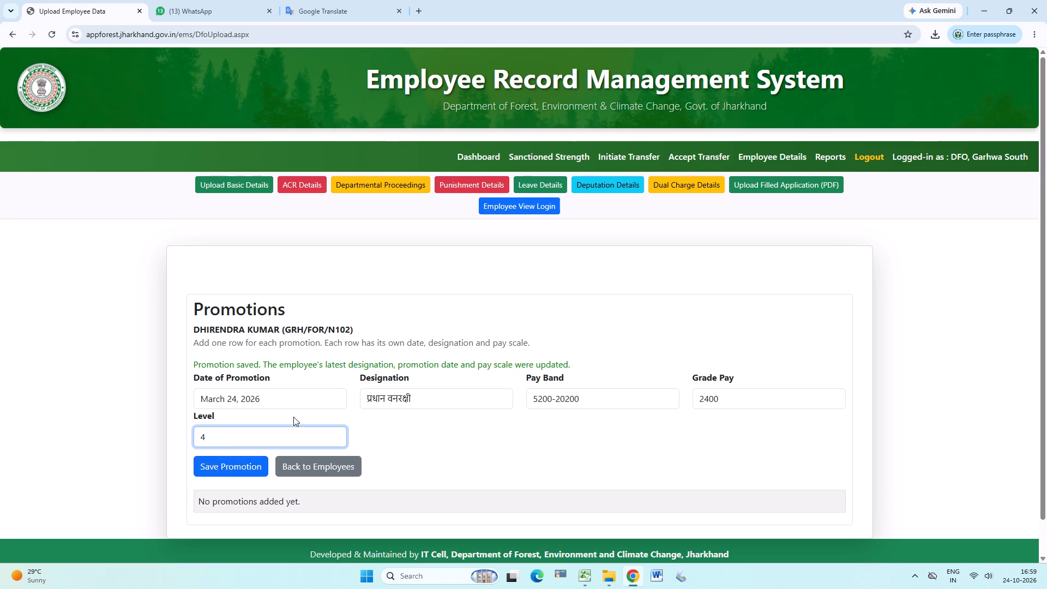
pyautogui.click(227, 462)
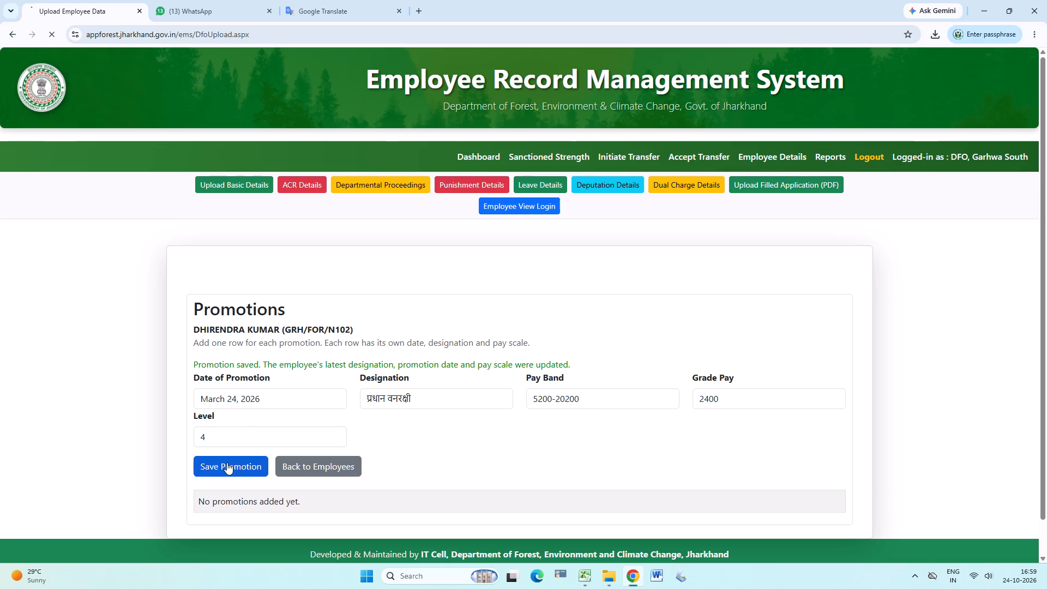
pyautogui.click(333, 470)
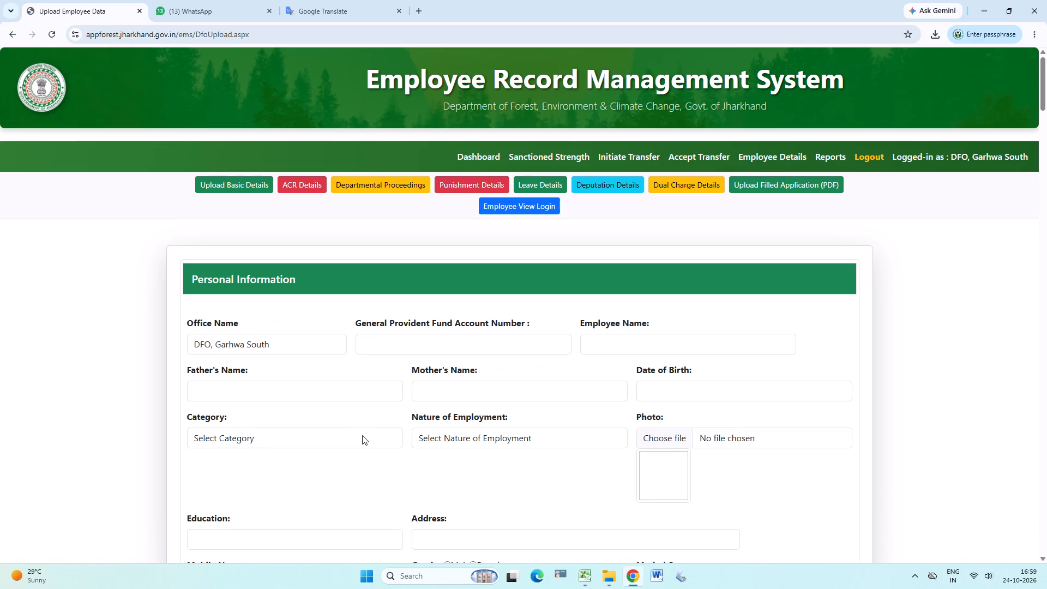
pyautogui.hotkey('ctrl', 'f')
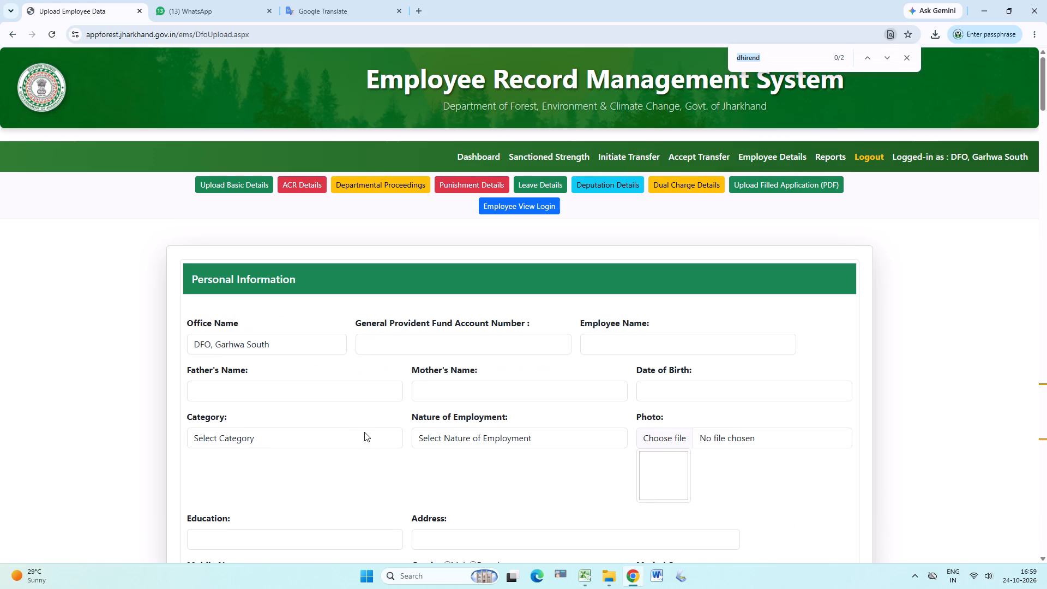
pyautogui.write('ramash')
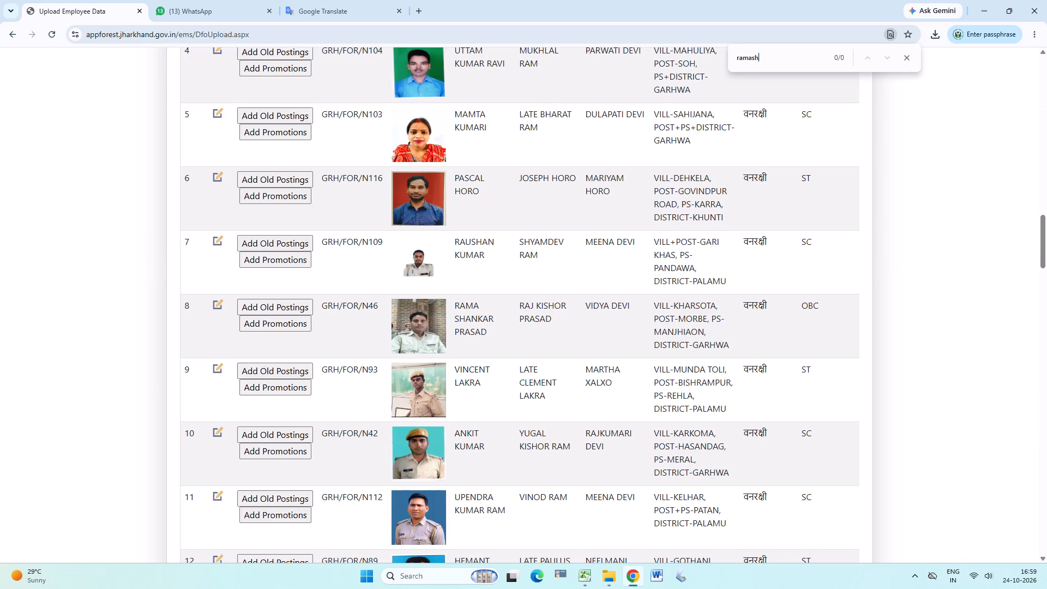
pyautogui.press('BackSpace')
pyautogui.press('BackSpace')
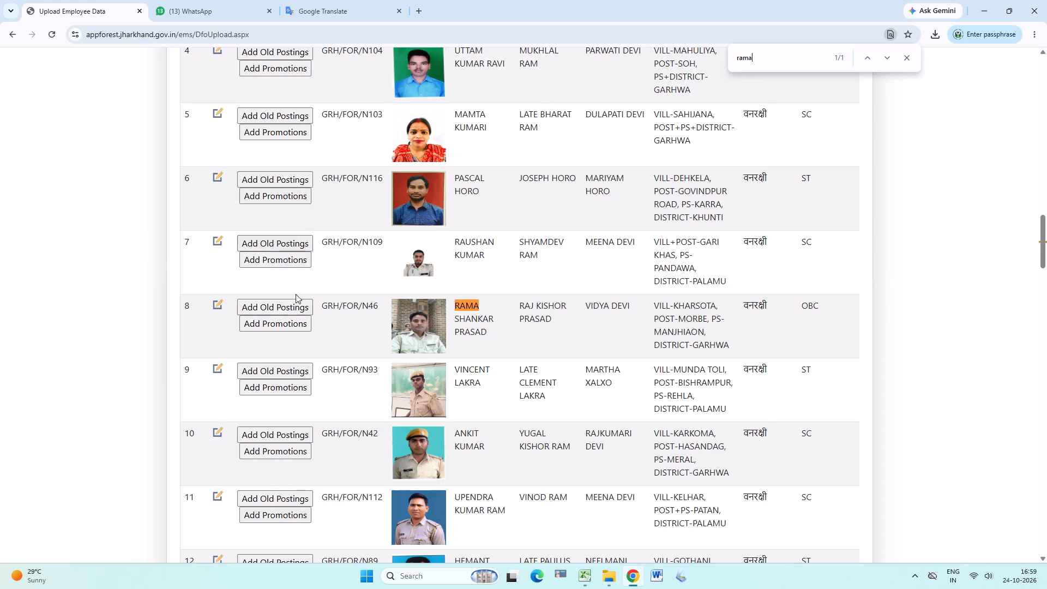
pyautogui.click(278, 324)
# Save a promotion for Rama dated March 24, 2026 with designation प्रधान वनरक्षी, pay band 5200-20200, grade pay 2400 and level 4.
pyautogui.click(281, 404)
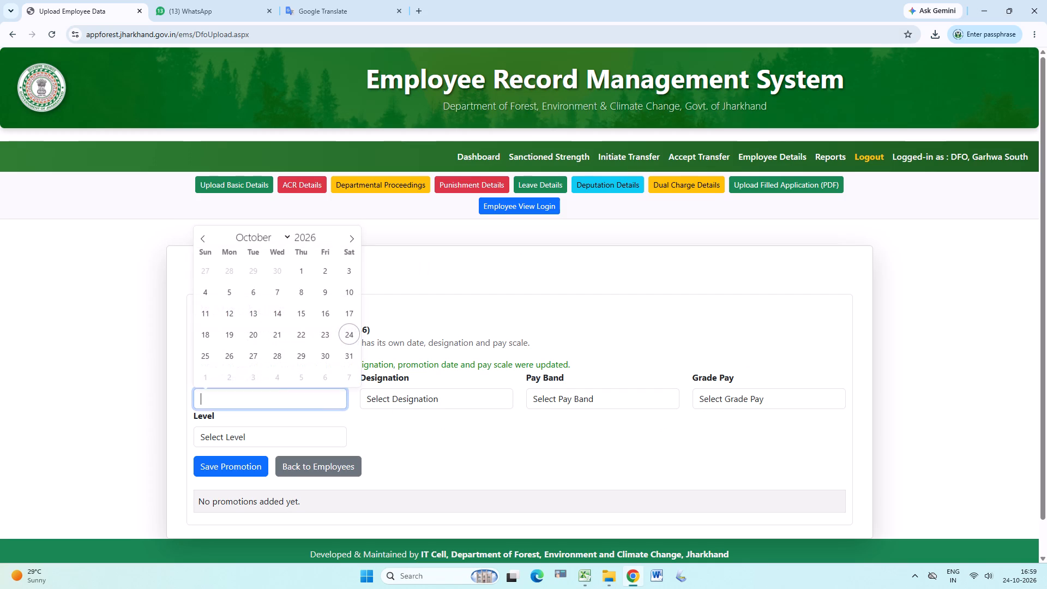
pyautogui.click(263, 241)
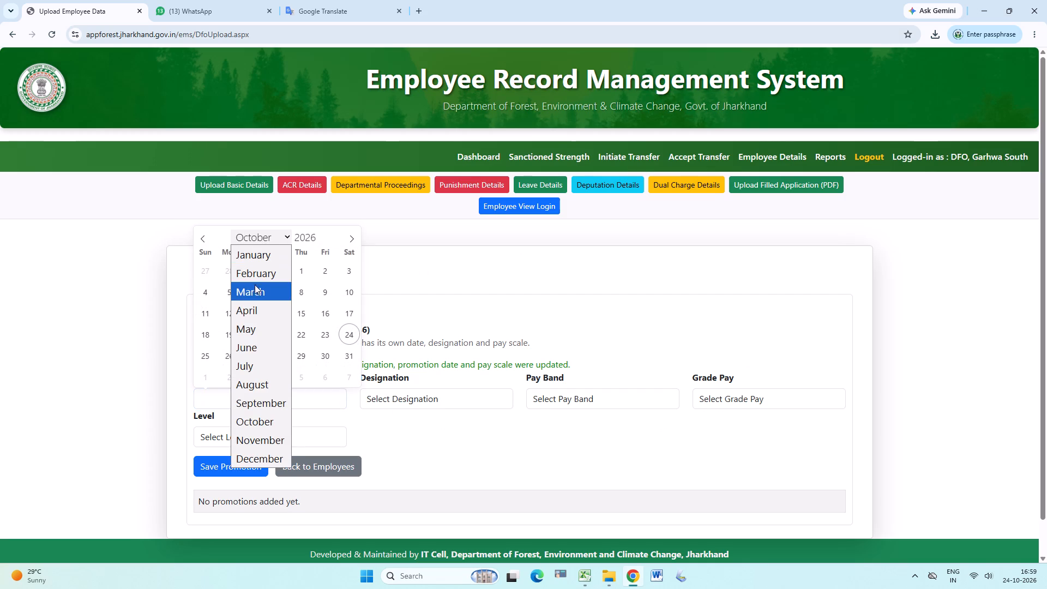
pyautogui.click(257, 291)
pyautogui.click(255, 338)
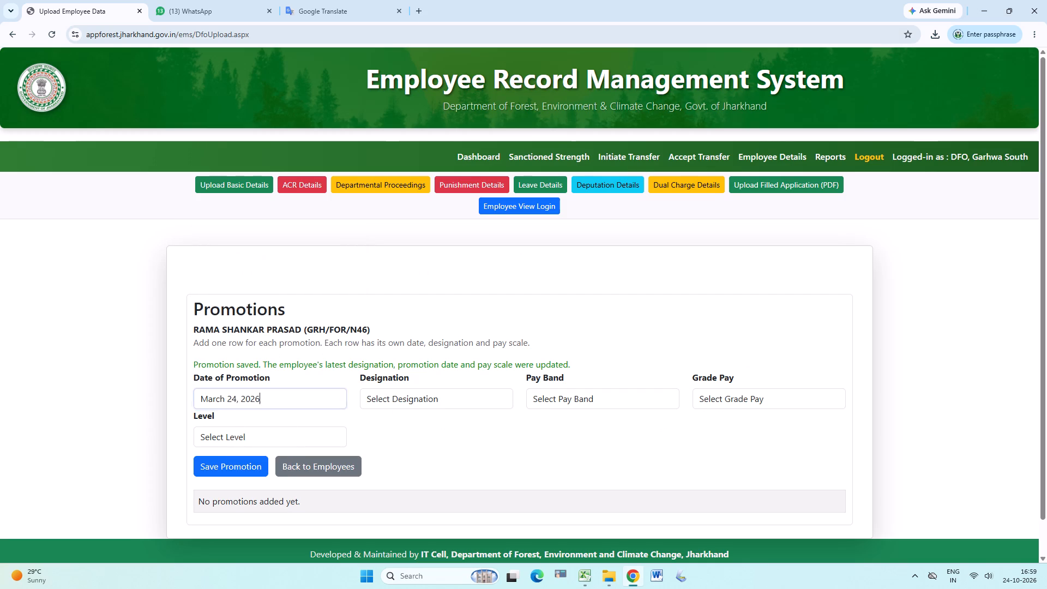
pyautogui.click(492, 393)
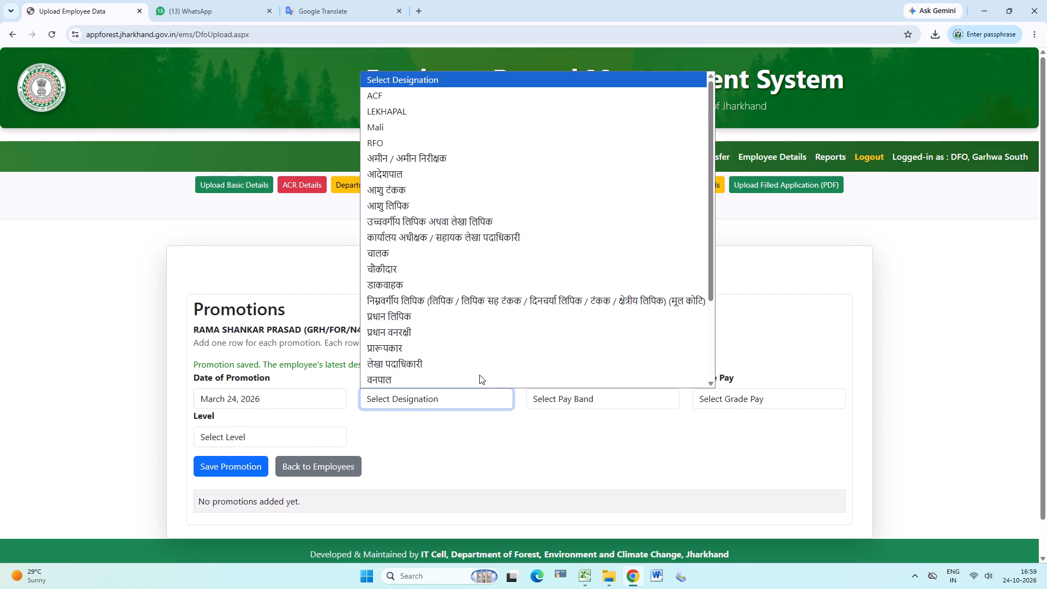
pyautogui.click(452, 334)
pyautogui.click(609, 404)
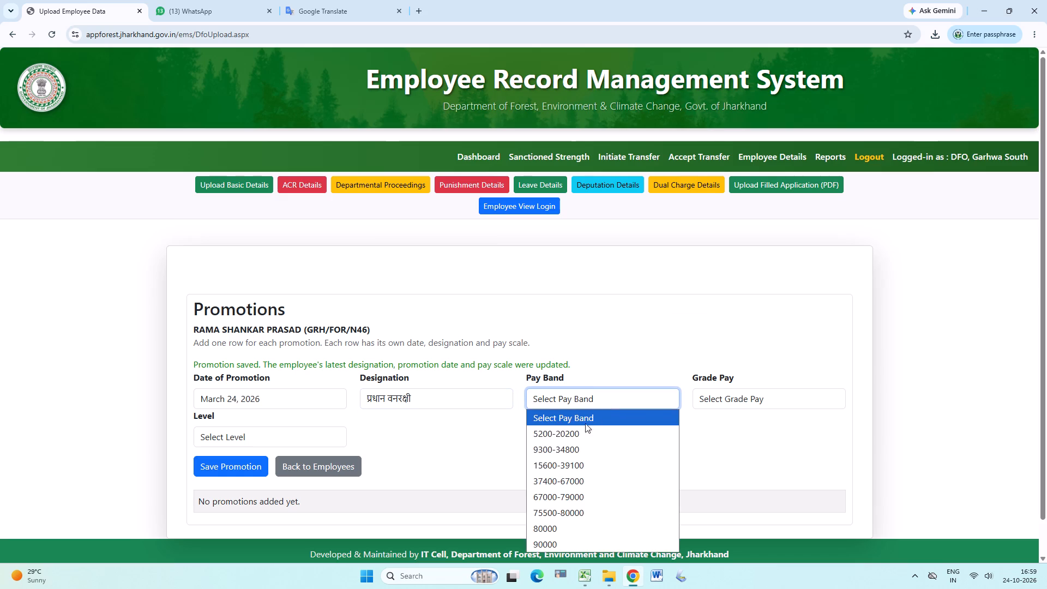
pyautogui.click(575, 430)
pyautogui.click(739, 408)
pyautogui.click(711, 226)
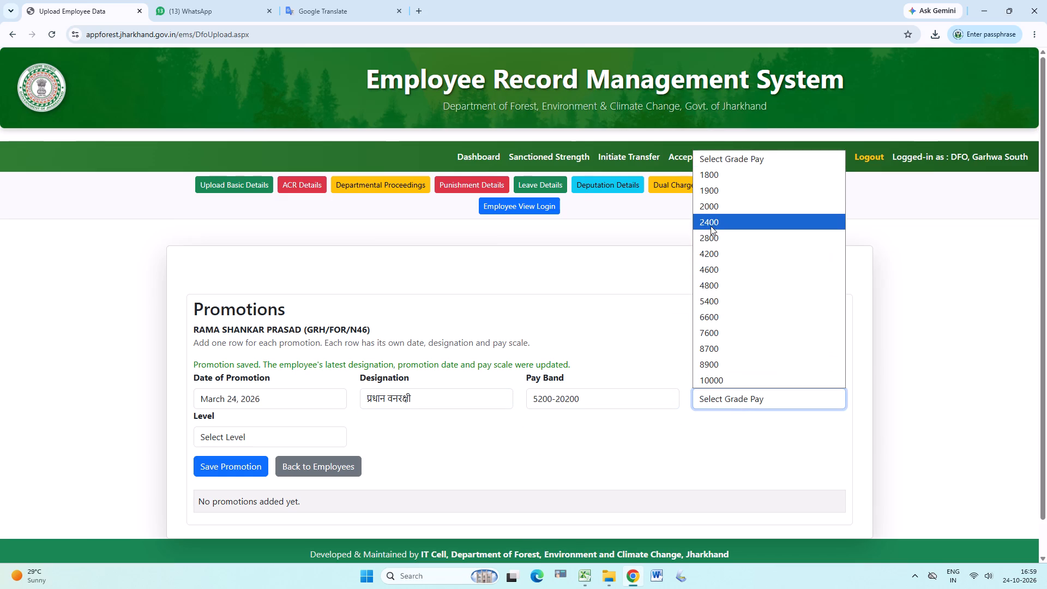
pyautogui.click(269, 441)
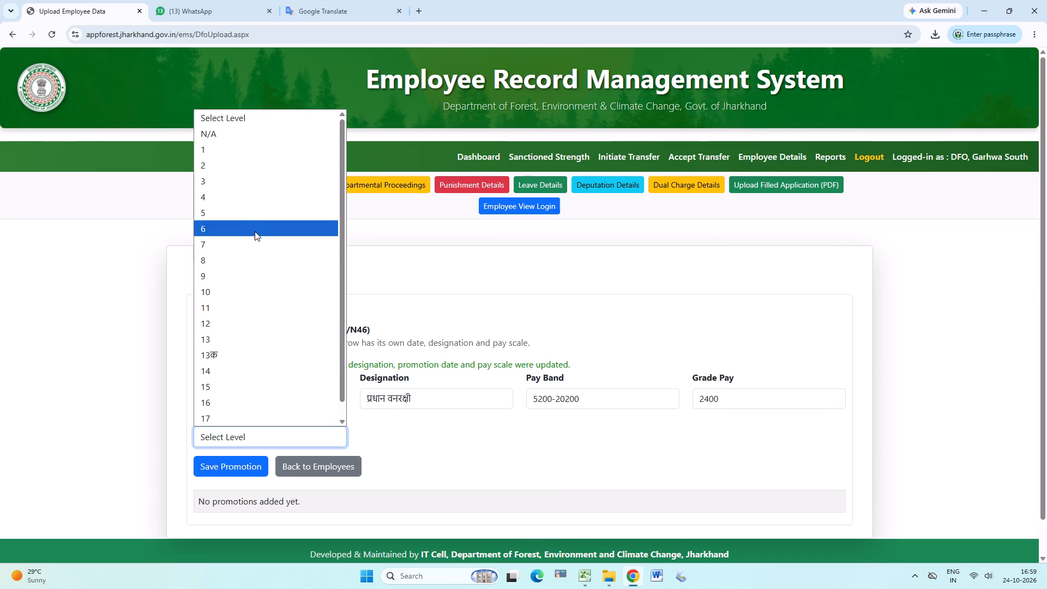
pyautogui.click(250, 198)
pyautogui.click(243, 462)
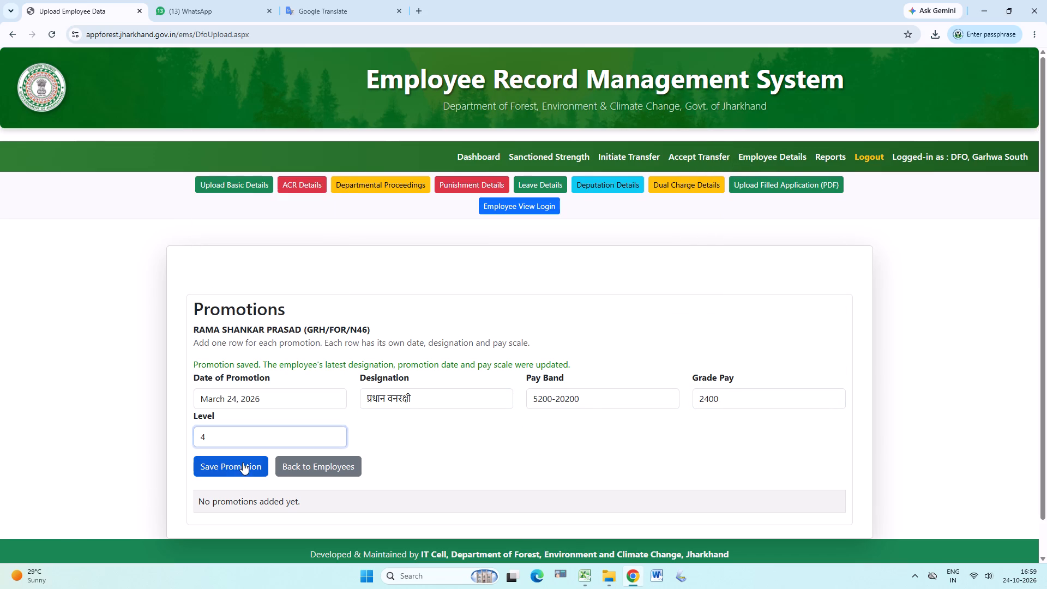
pyautogui.click(326, 456)
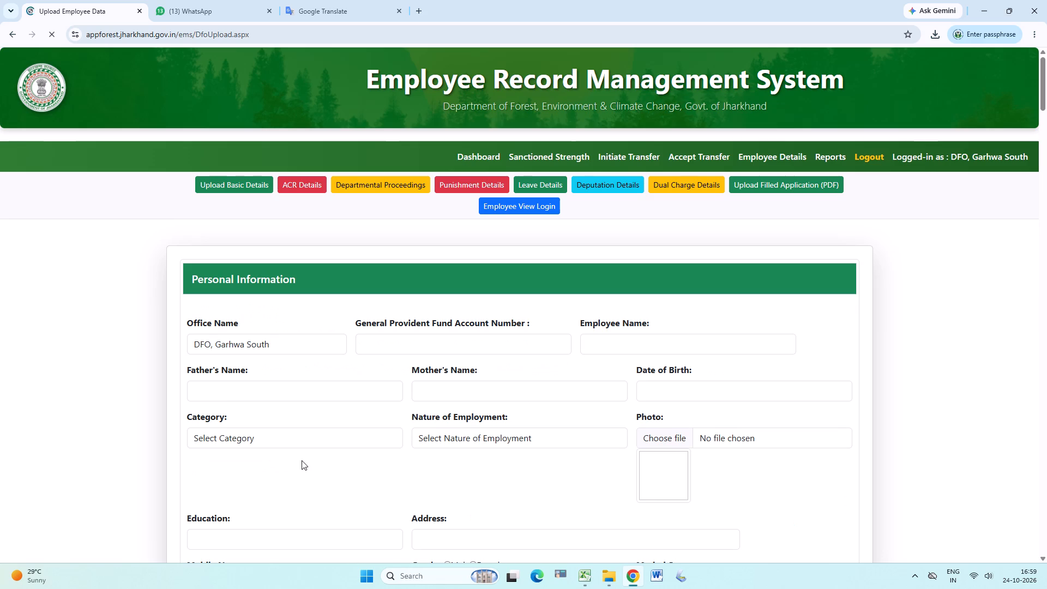
pyautogui.hotkey('ctrl', 'f')
pyautogui.write('radhe')
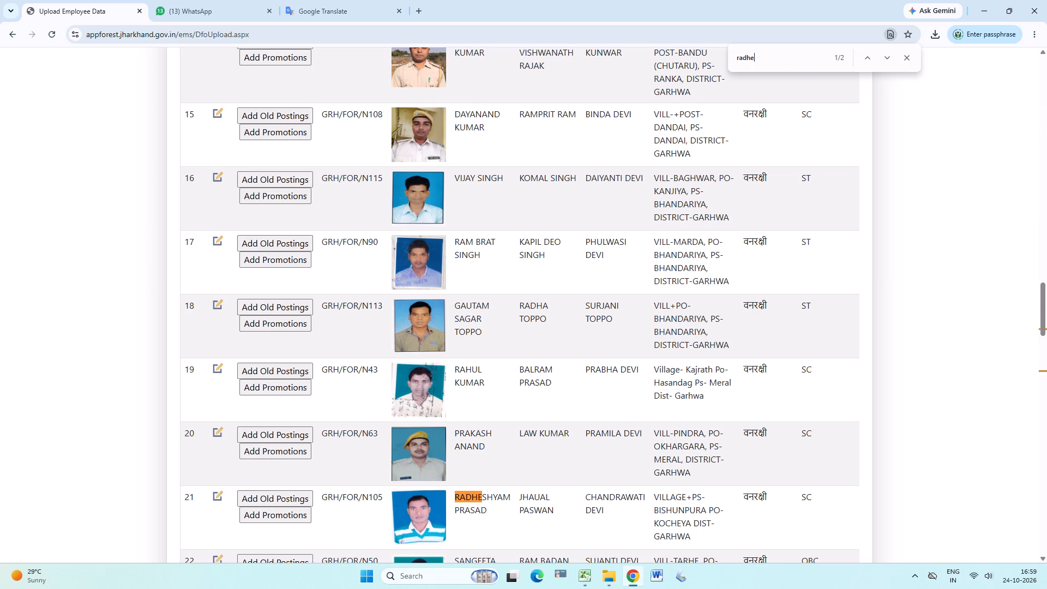
pyautogui.click(297, 514)
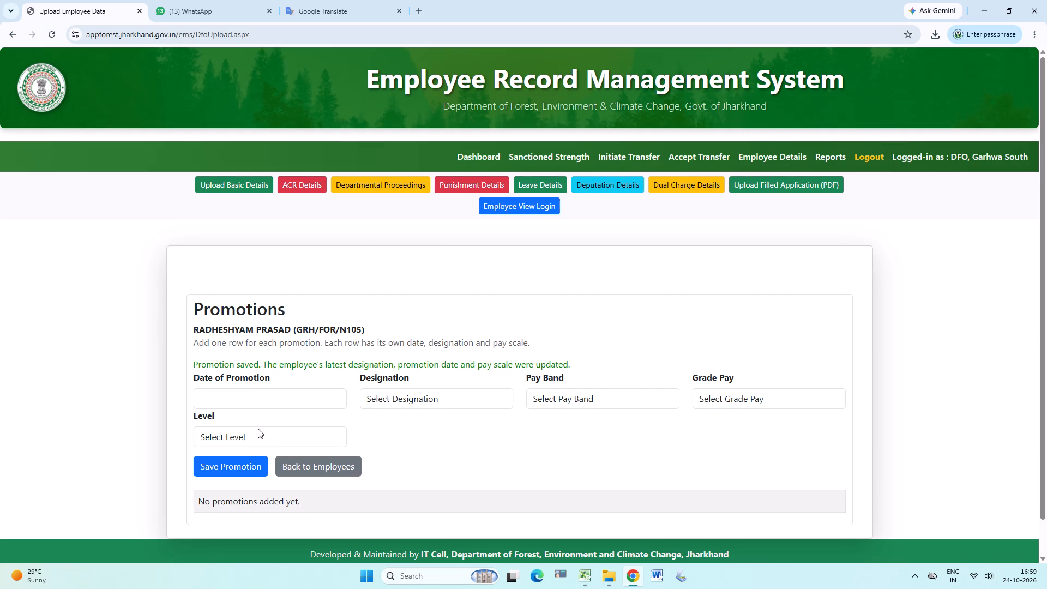
pyautogui.click(252, 402)
pyautogui.click(257, 238)
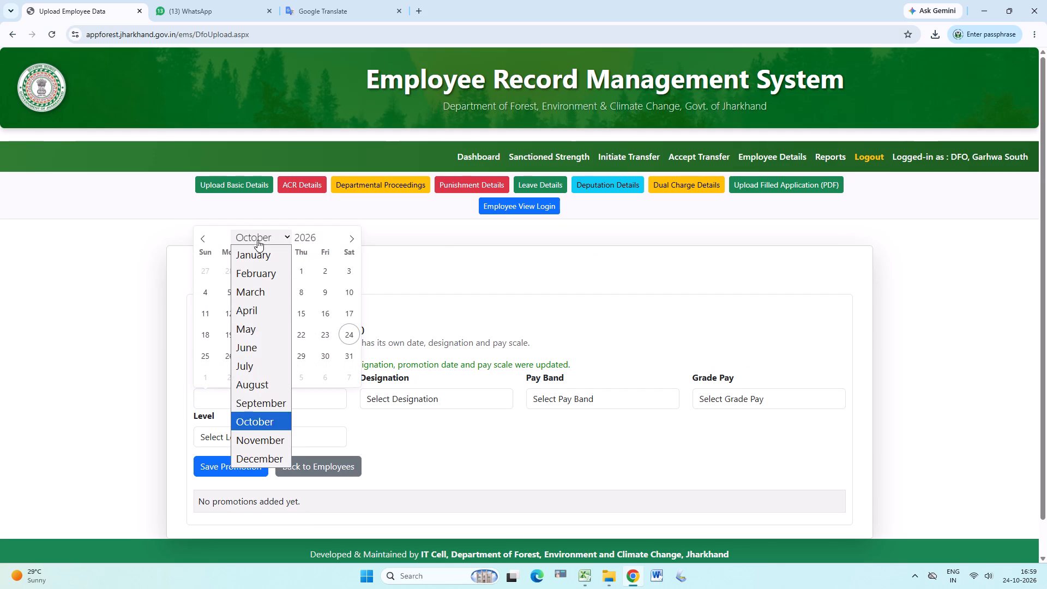
pyautogui.click(260, 296)
pyautogui.click(256, 330)
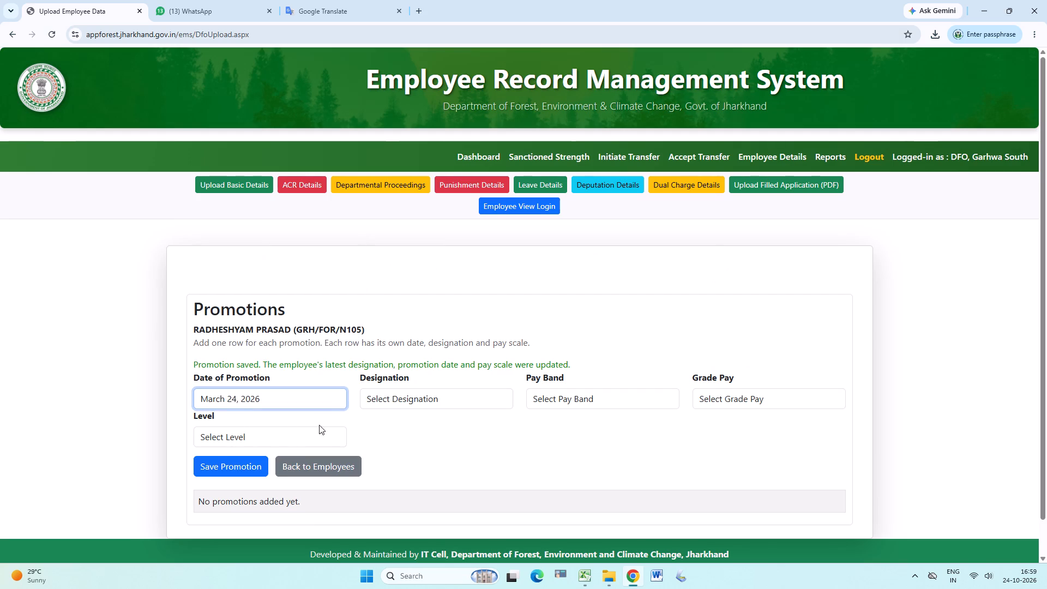
pyautogui.click(434, 401)
pyautogui.click(428, 335)
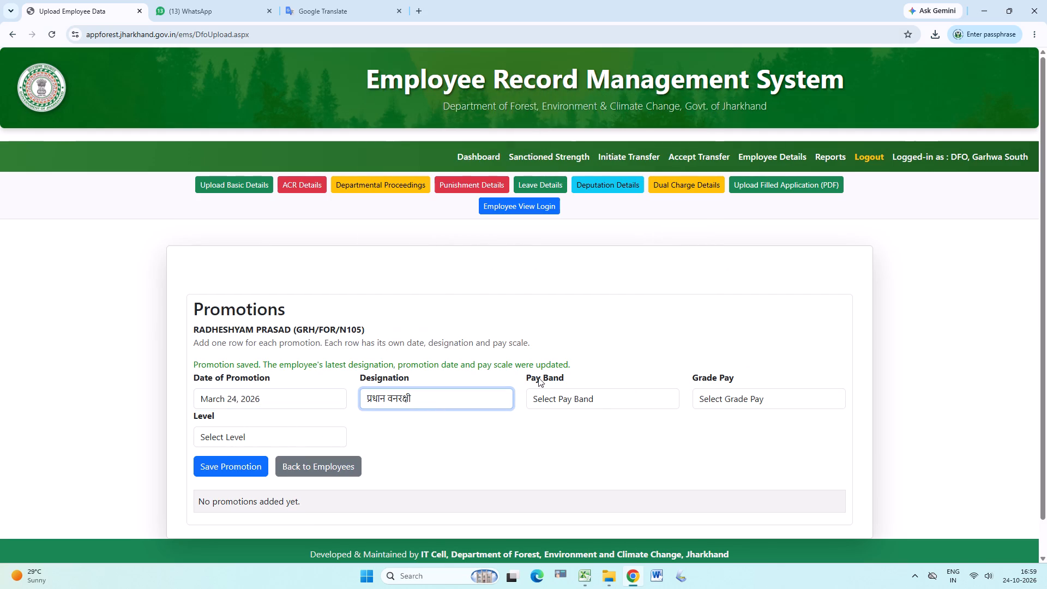
pyautogui.click(600, 410)
pyautogui.click(600, 406)
pyautogui.click(574, 430)
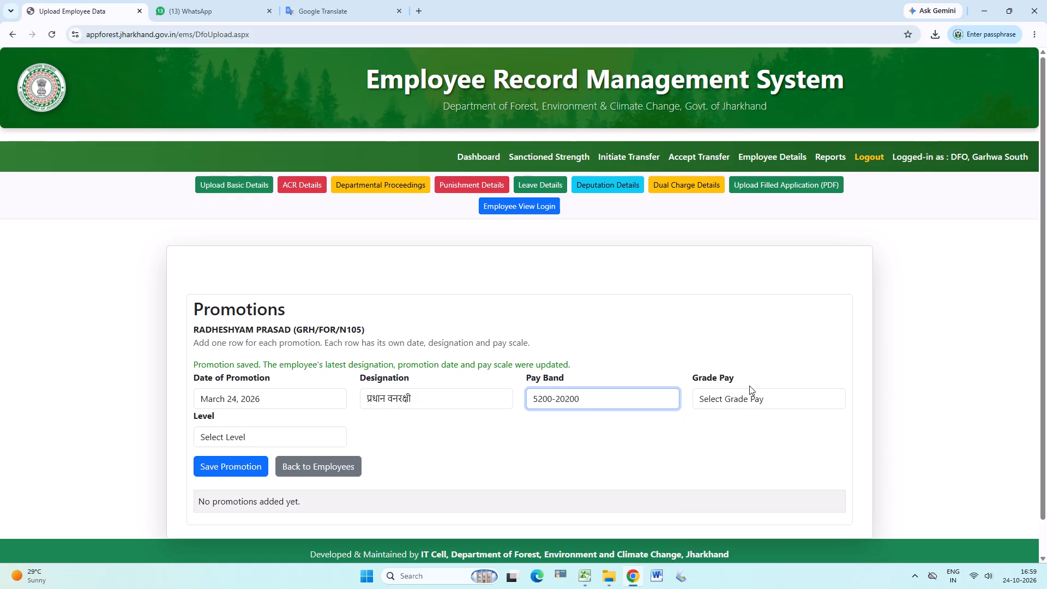
pyautogui.click(749, 395)
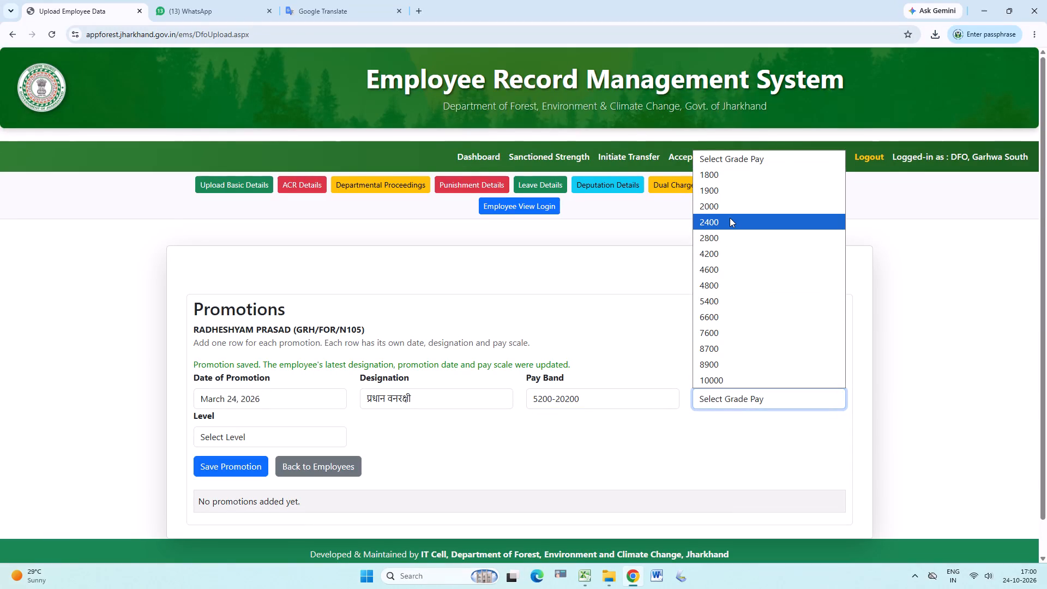
pyautogui.click(730, 218)
pyautogui.click(245, 441)
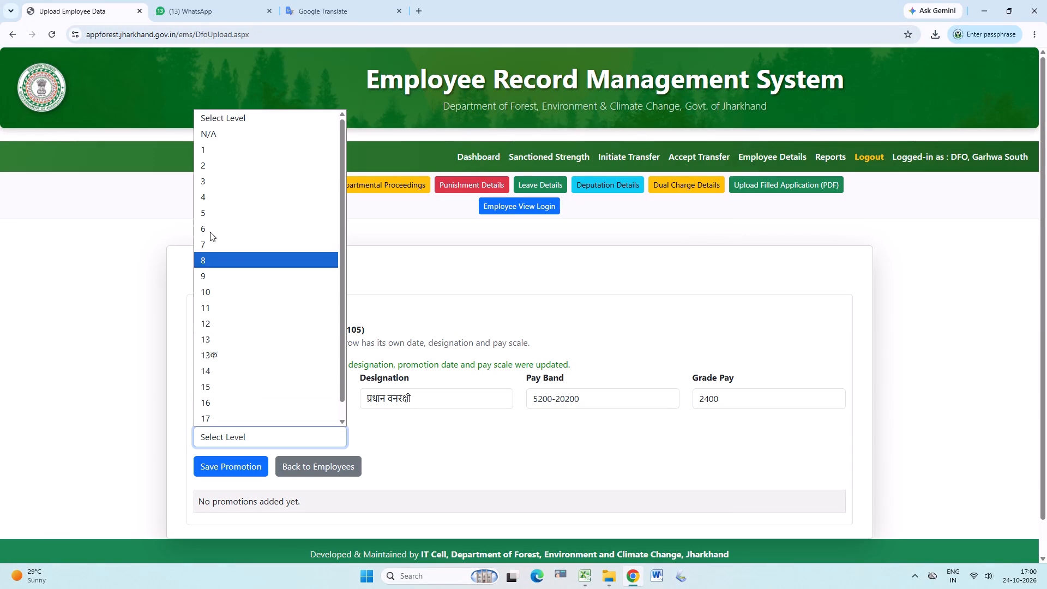
pyautogui.click(213, 200)
pyautogui.click(224, 465)
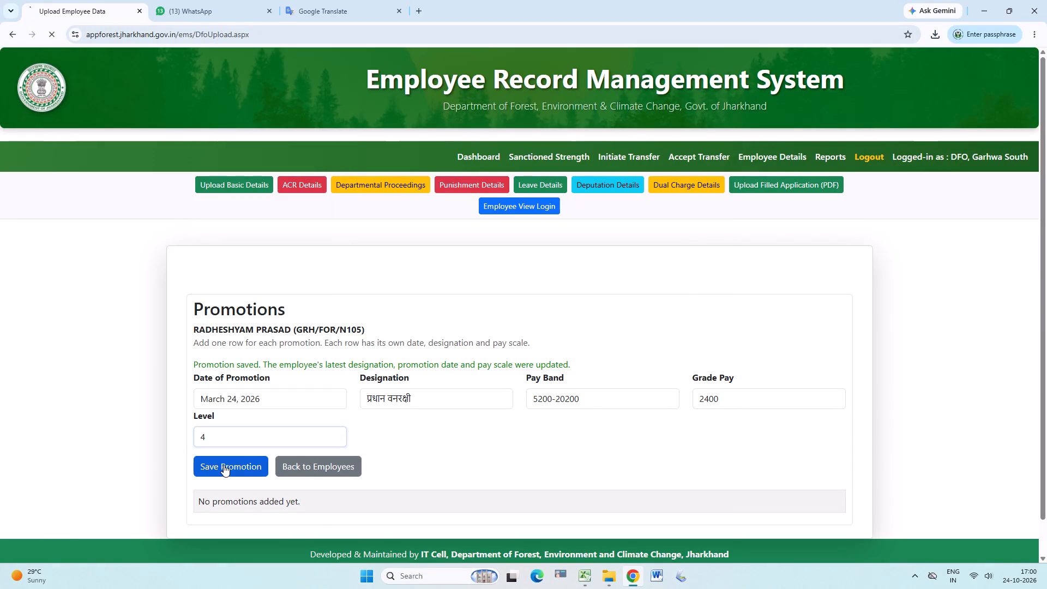
pyautogui.click(343, 466)
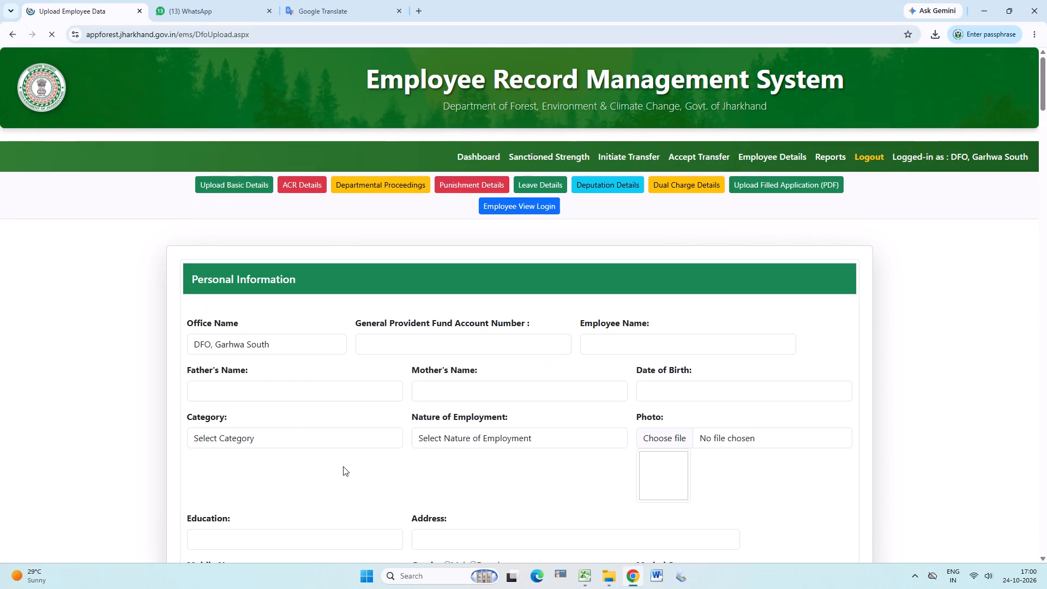
pyautogui.hotkey('ctrl', 'g')
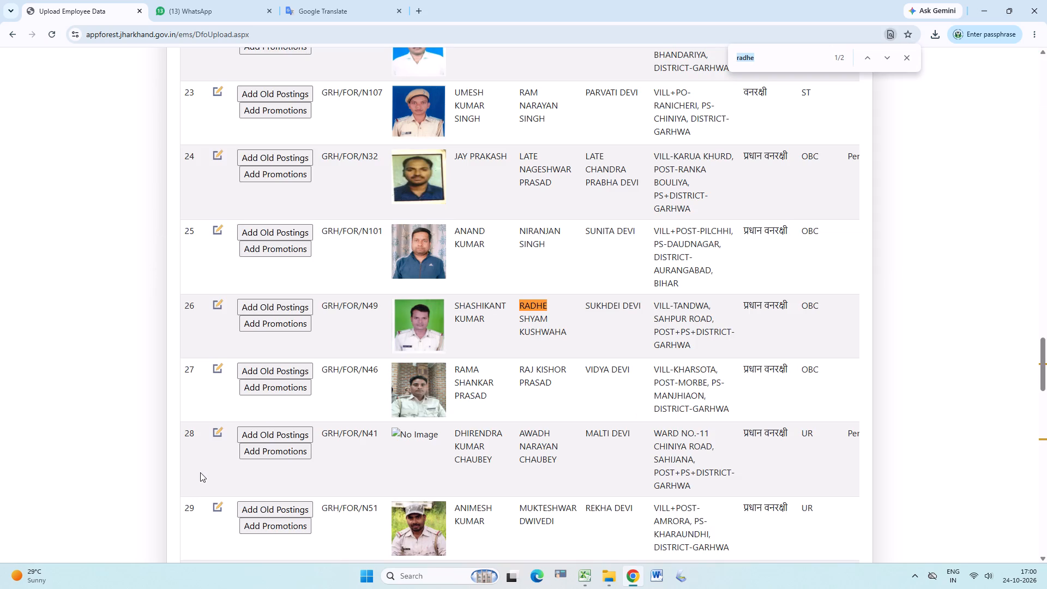
pyautogui.press('d')
pyautogui.press('BackSpace')
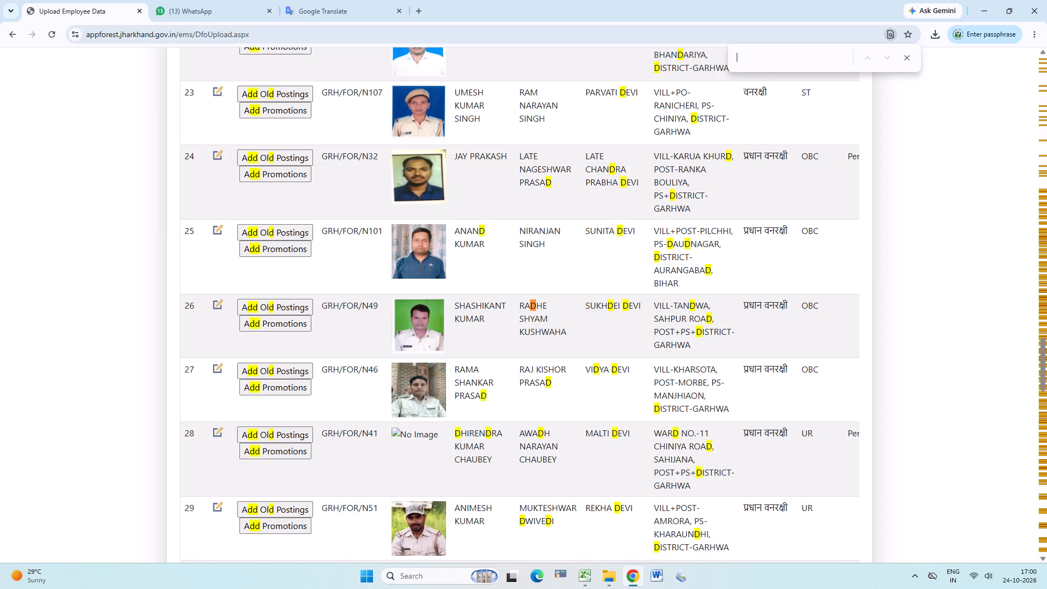
pyautogui.write('da')
pyautogui.press('BackSpace')
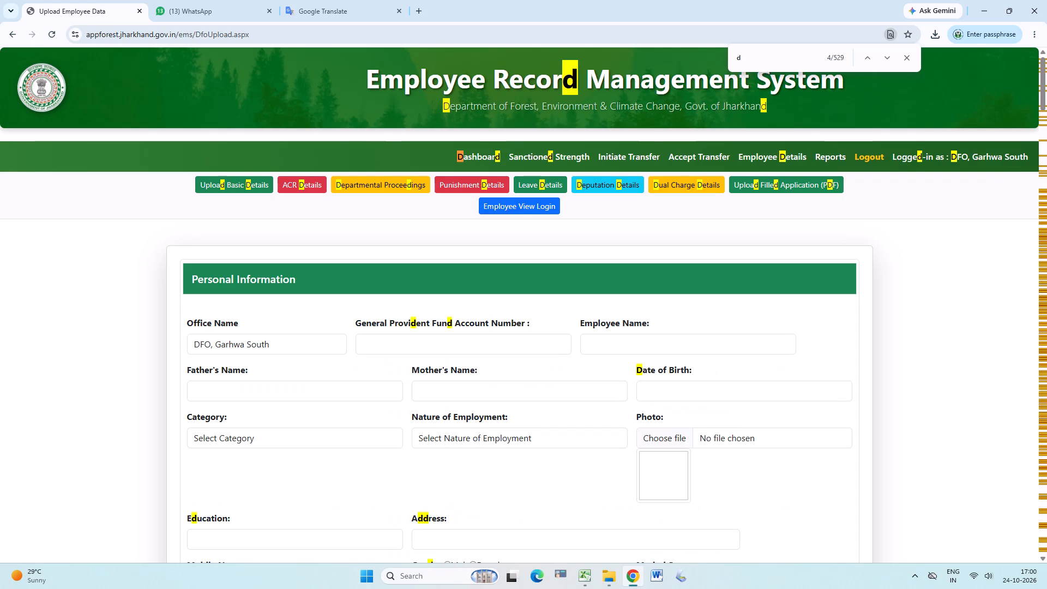
pyautogui.press('d')
pyautogui.press('BackSpace')
pyautogui.write('ad')
pyautogui.press('BackSpace')
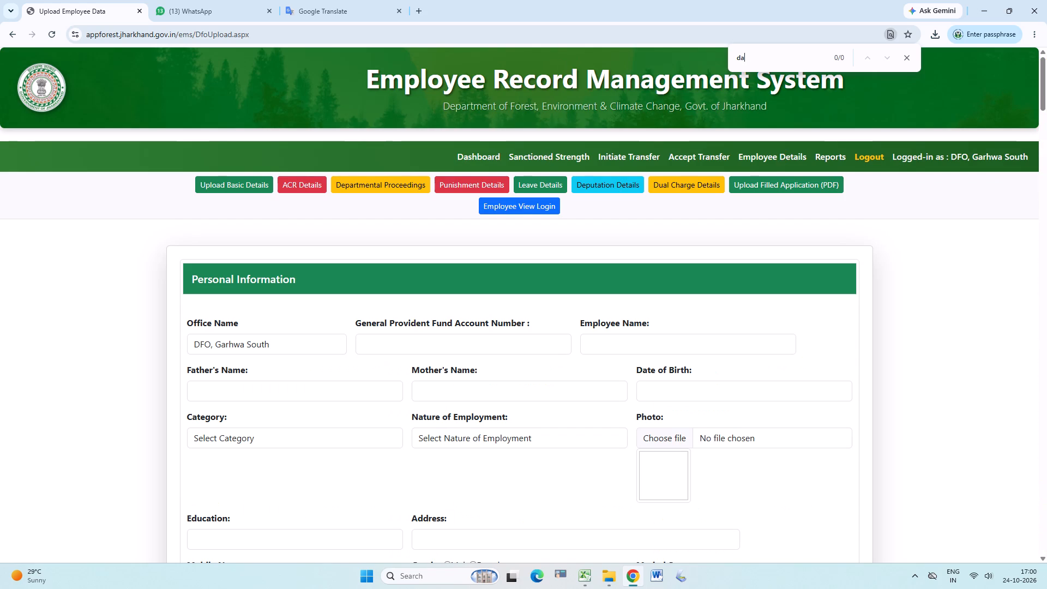
pyautogui.write('yanan')
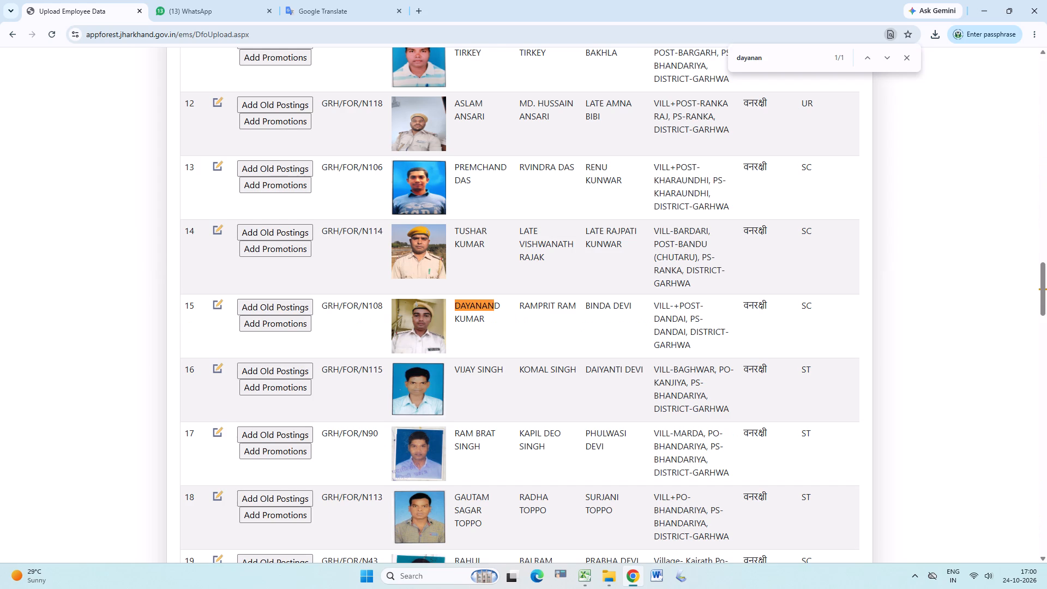
pyautogui.click(283, 318)
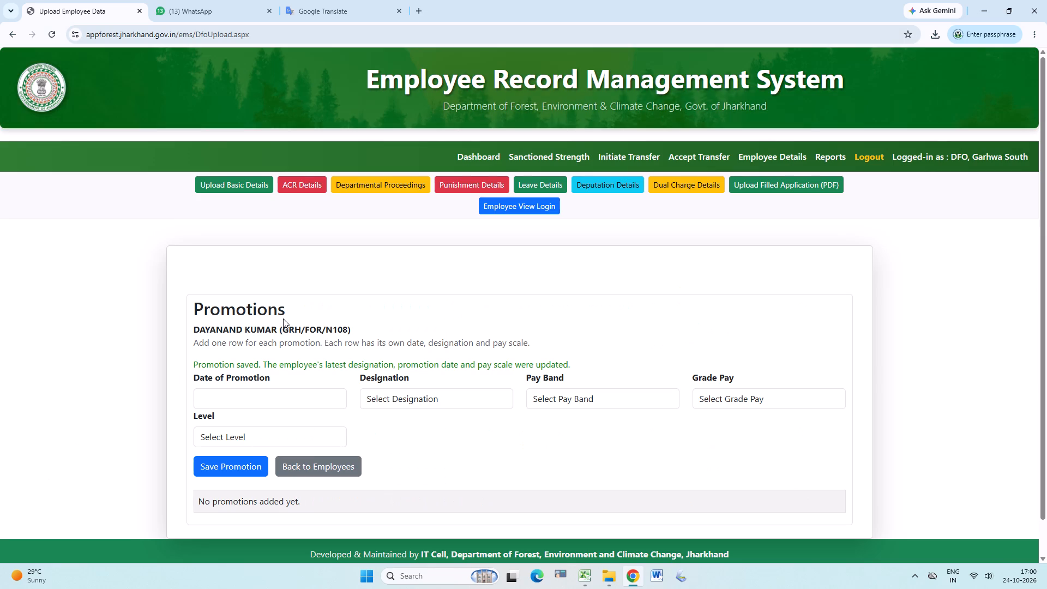
pyautogui.click(263, 390)
pyautogui.click(257, 244)
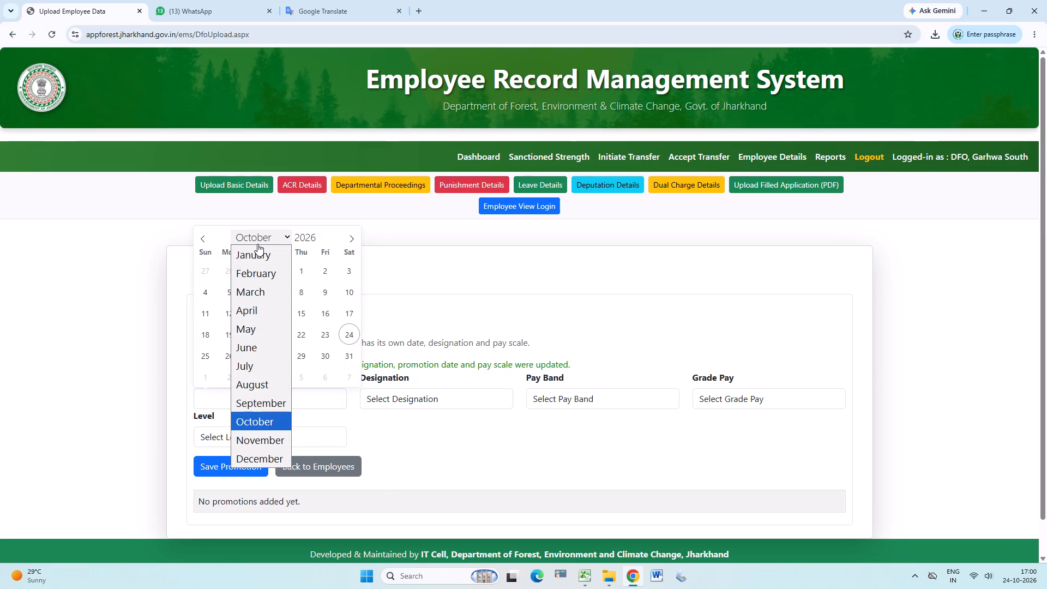
pyautogui.click(264, 293)
pyautogui.click(257, 341)
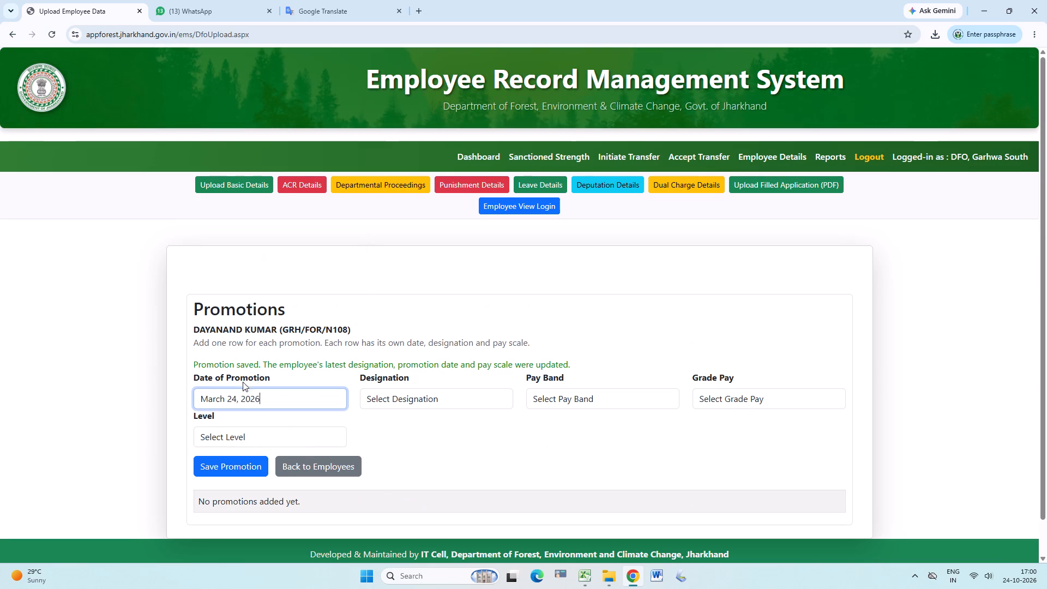
pyautogui.click(429, 403)
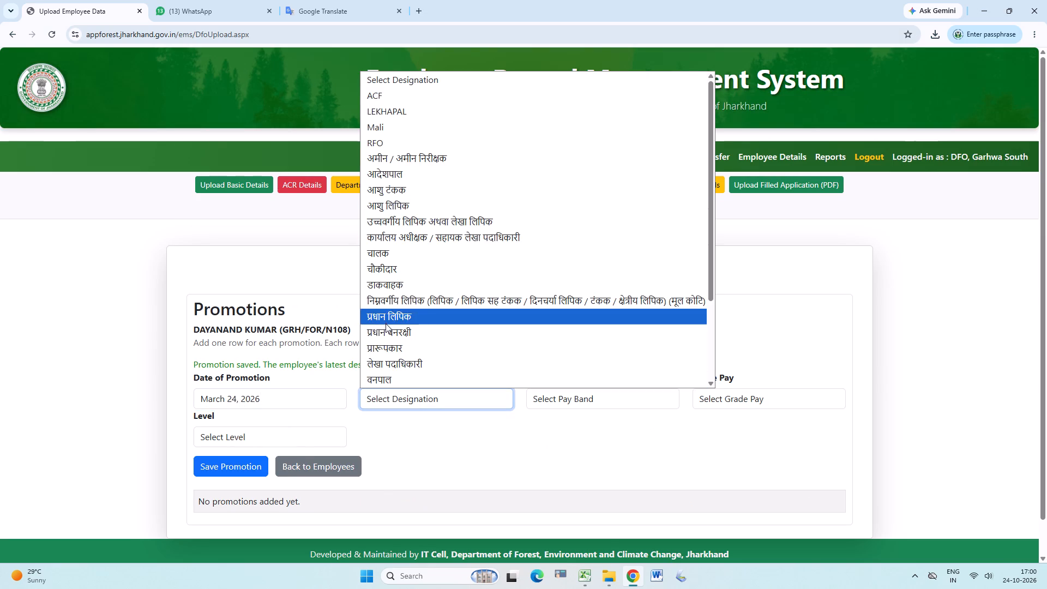
pyautogui.click(389, 332)
pyautogui.click(550, 399)
pyautogui.click(558, 430)
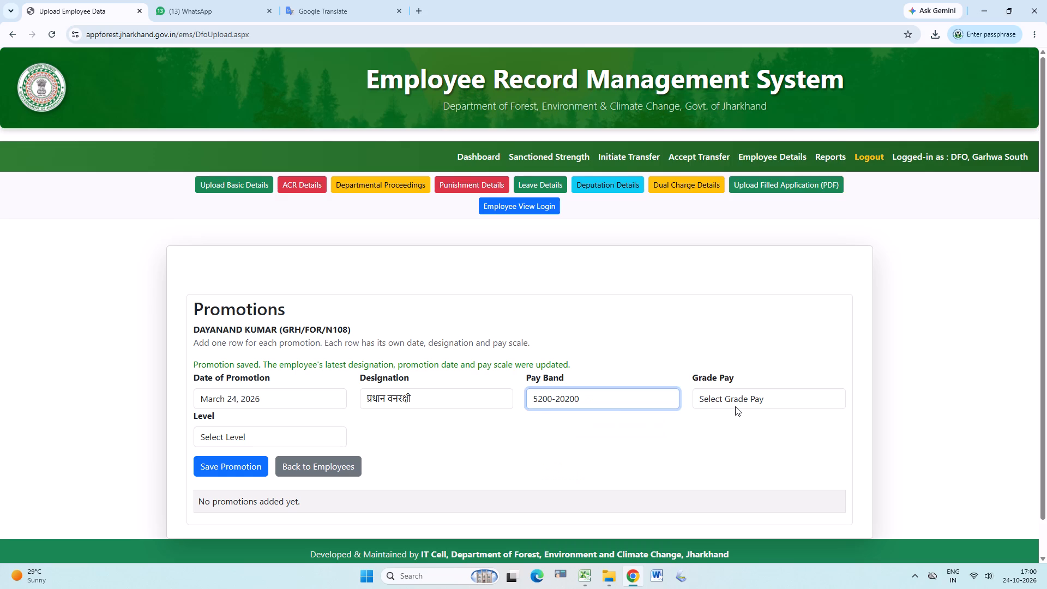
pyautogui.click(748, 406)
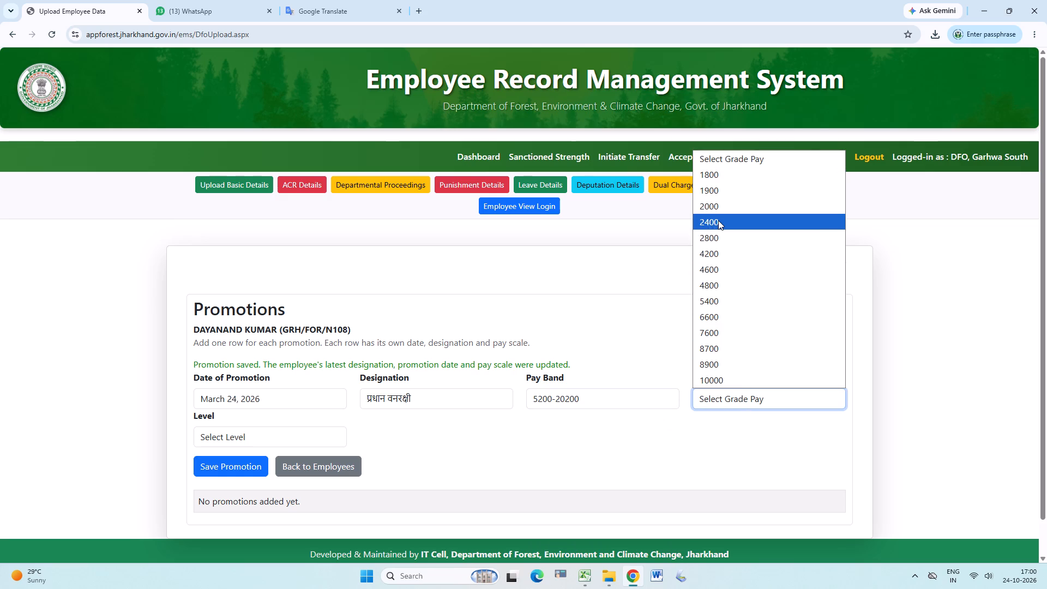
pyautogui.click(718, 220)
pyautogui.click(224, 444)
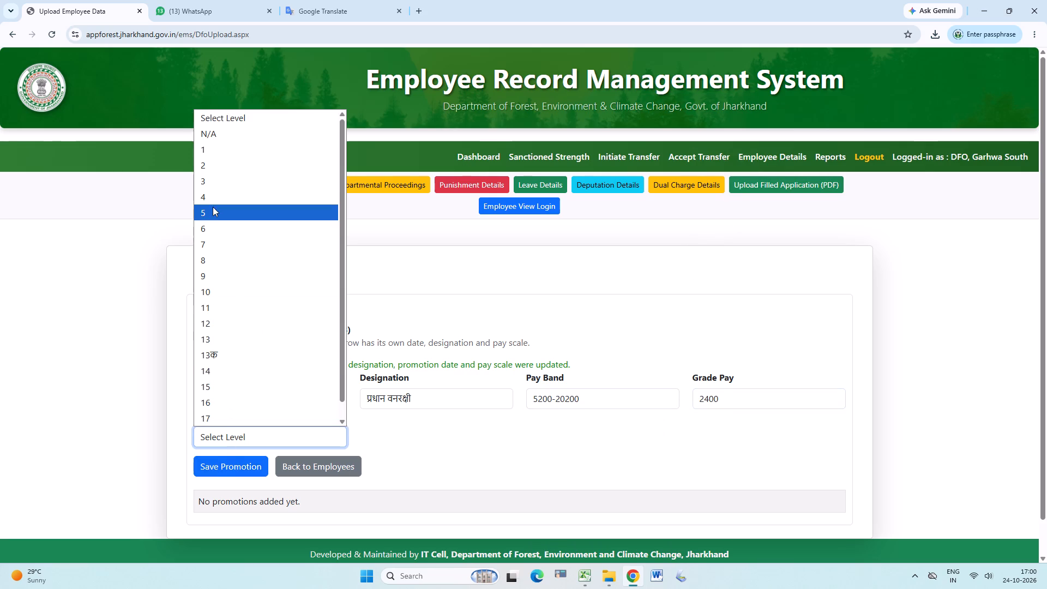
pyautogui.click(213, 195)
pyautogui.click(229, 464)
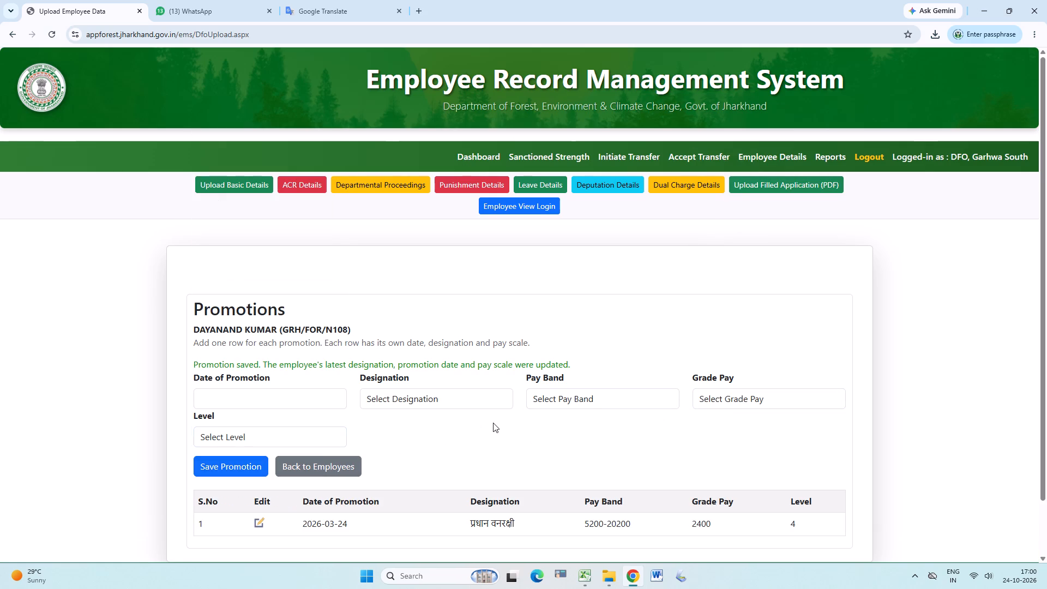
# Go back to the employee list, find the वनरक्षी Raushan (S.No 7), and open his promotions form.
pyautogui.click(318, 459)
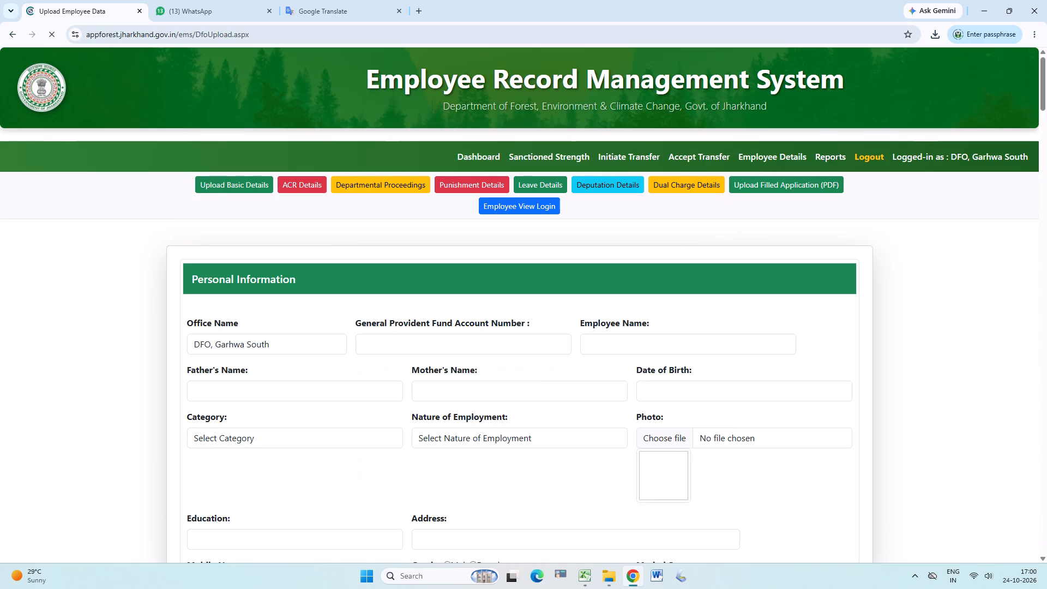
pyautogui.hotkey('ctrl', 'f')
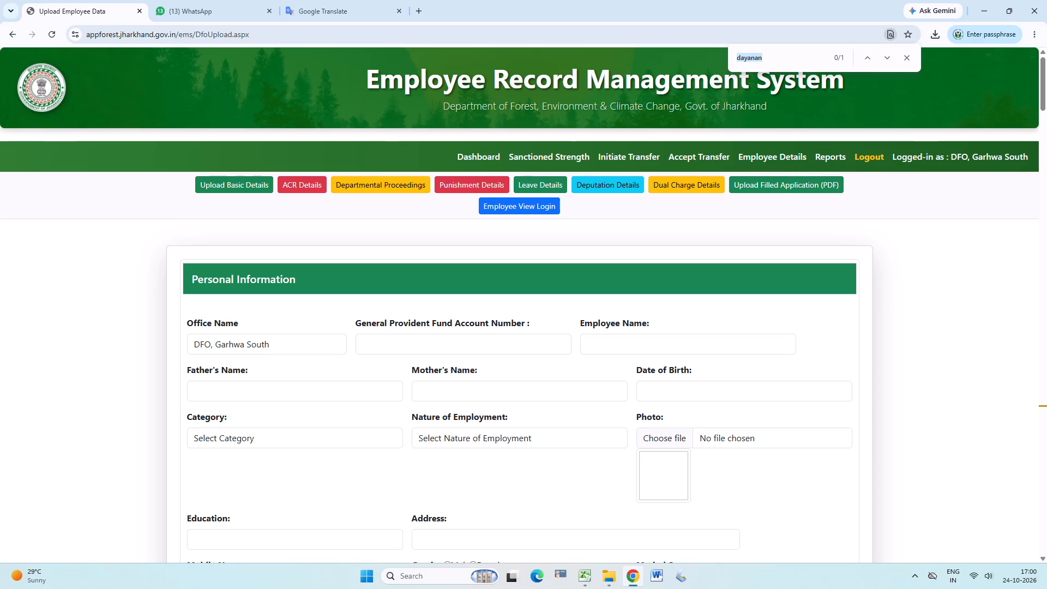
pyautogui.write('ra')
pyautogui.write('usha')
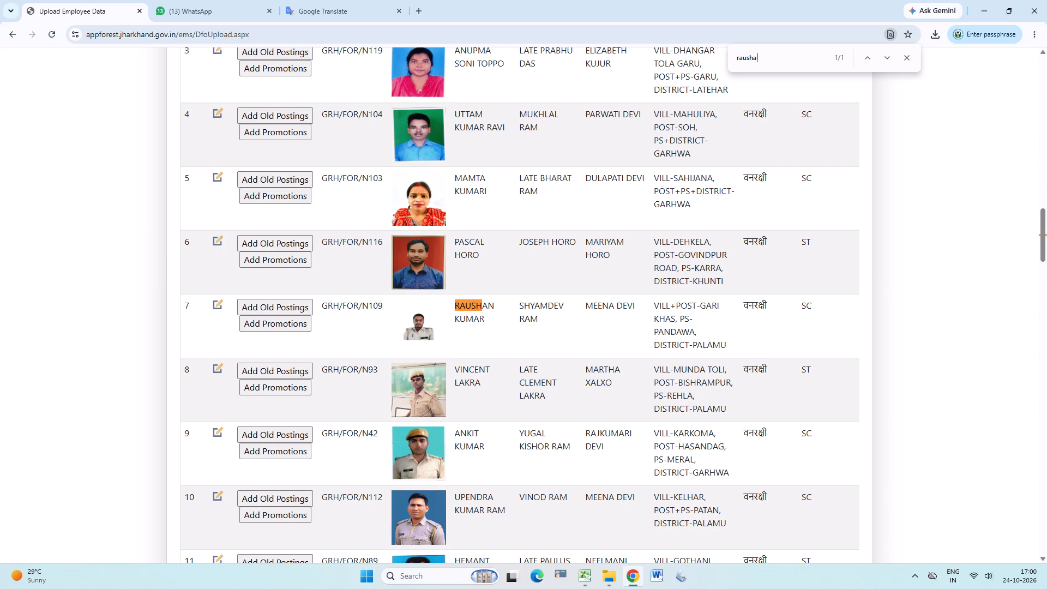
pyautogui.click(276, 324)
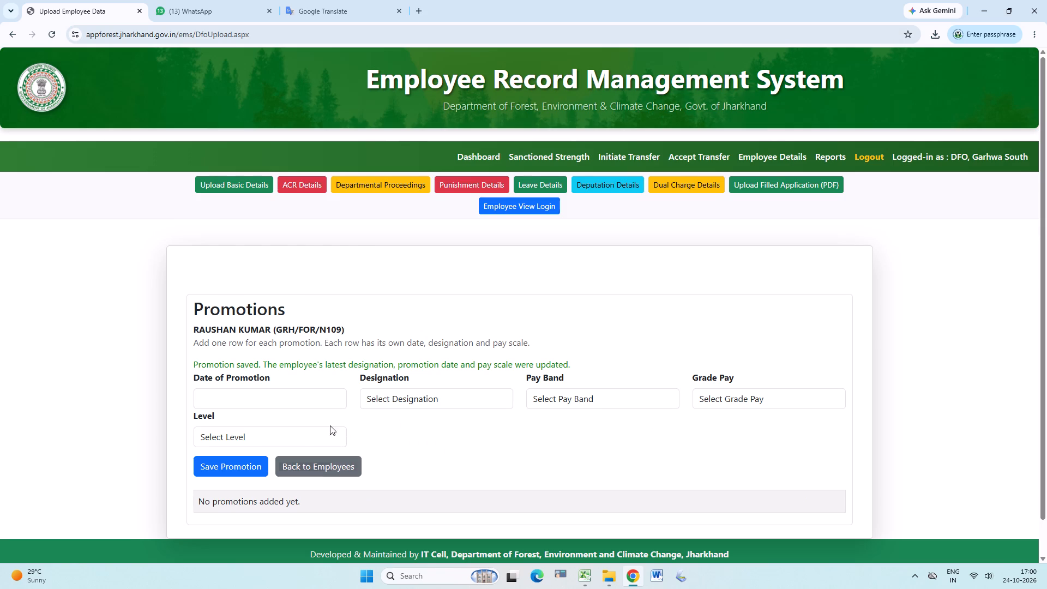
pyautogui.click(304, 401)
pyautogui.click(250, 241)
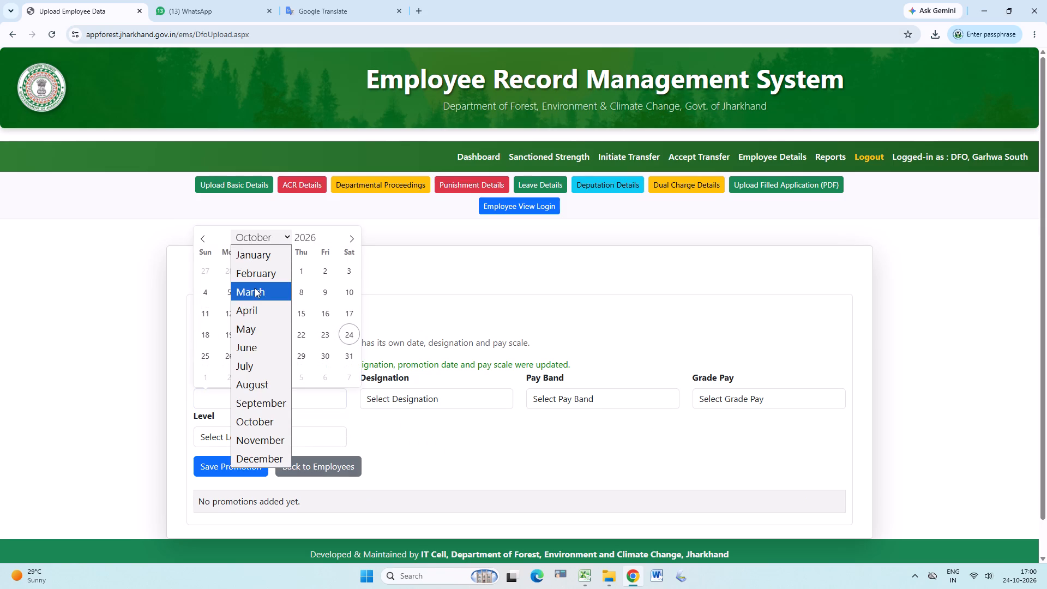
pyautogui.click(255, 288)
pyautogui.click(255, 342)
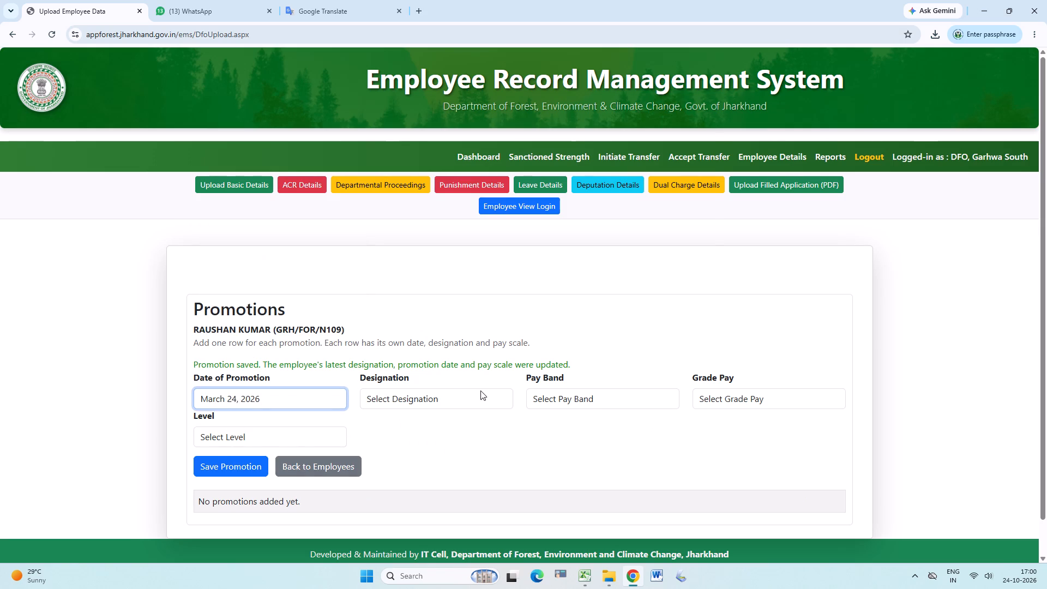
pyautogui.click(480, 393)
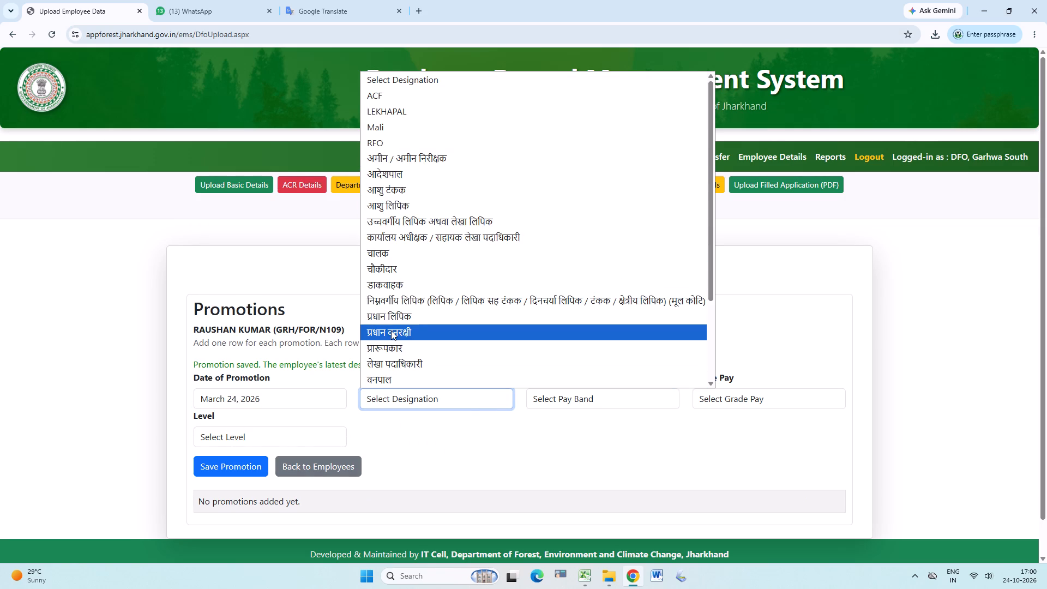
pyautogui.click(391, 330)
pyautogui.click(585, 392)
pyautogui.click(570, 434)
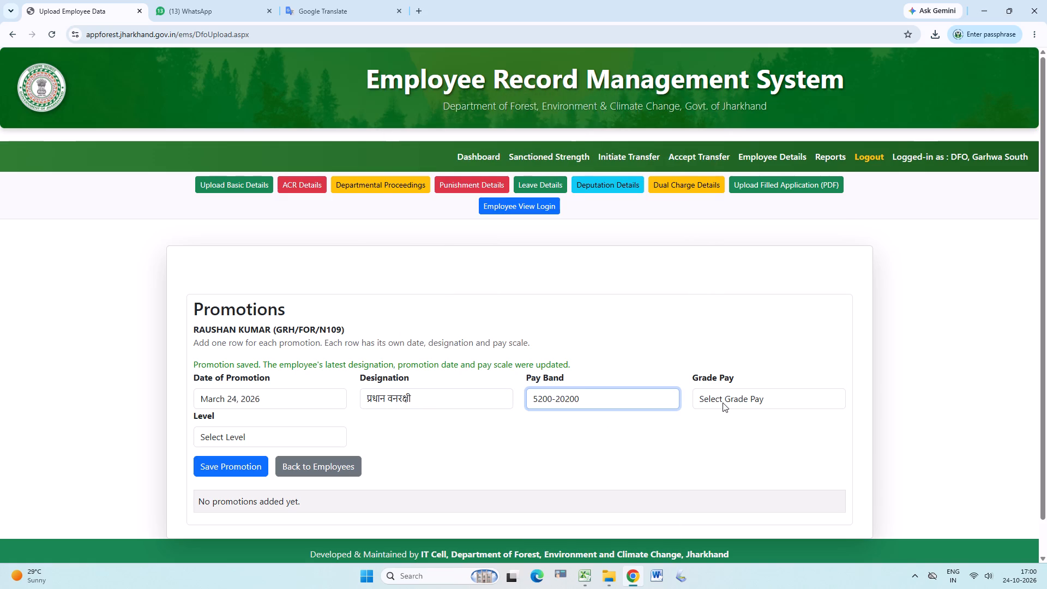
pyautogui.click(724, 402)
pyautogui.click(714, 224)
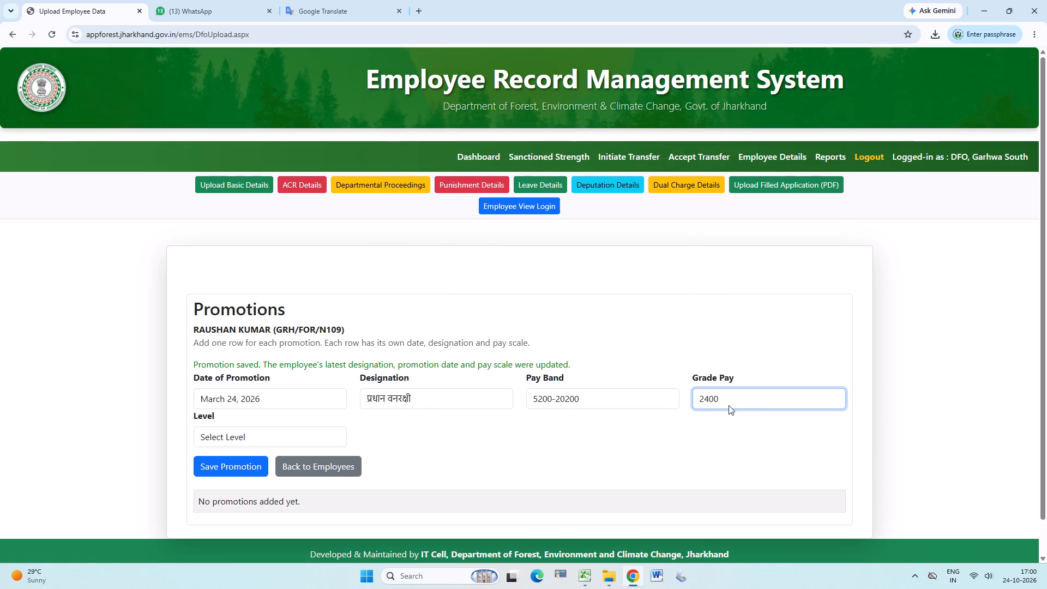
pyautogui.click(232, 441)
pyautogui.click(207, 194)
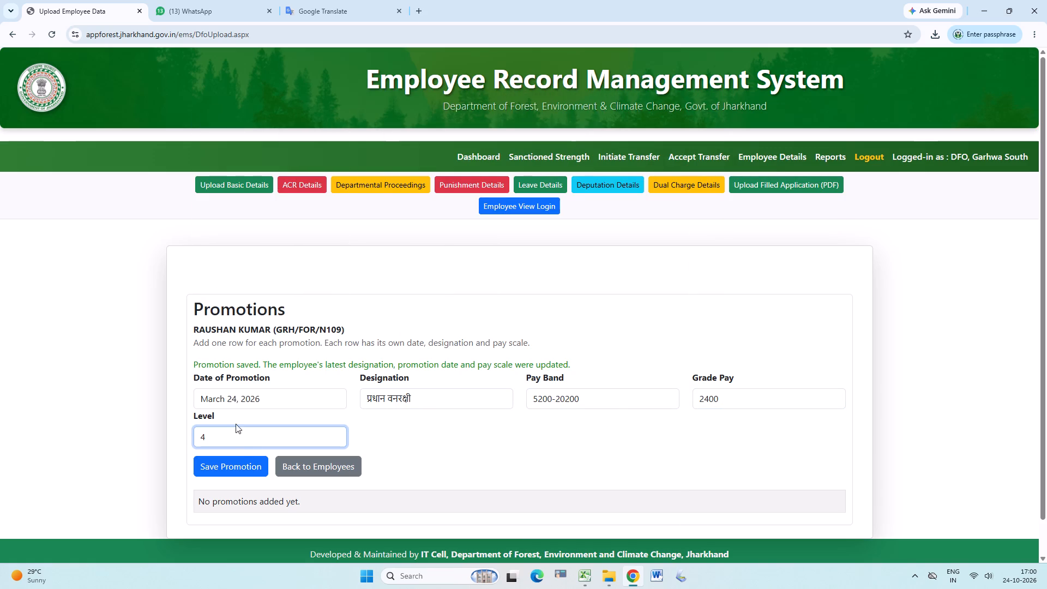
pyautogui.click(251, 467)
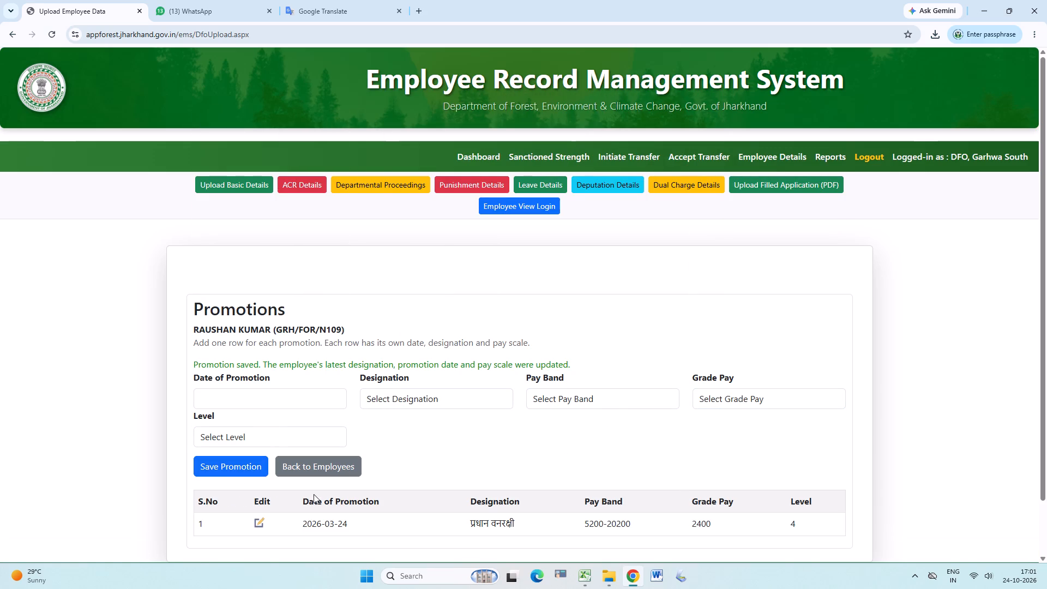
# Go back to the employee list, find the वनरक्षी Kamlesh (S.No 1), and open his promotions form.
pyautogui.click(337, 468)
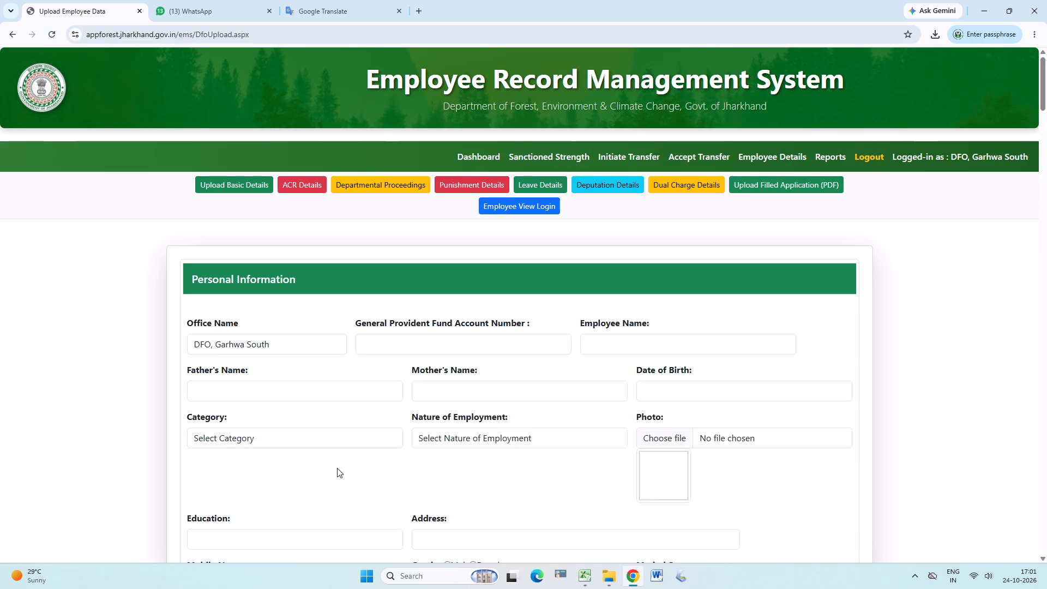
pyautogui.hotkey('ctrl', 'f')
pyautogui.write('kamle')
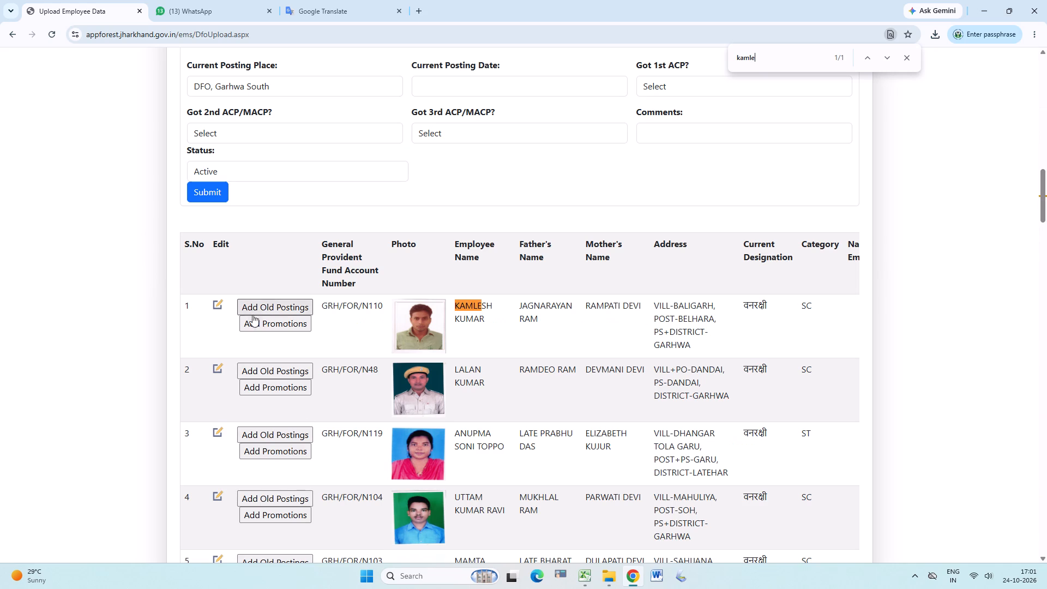
pyautogui.click(272, 323)
pyautogui.click(280, 402)
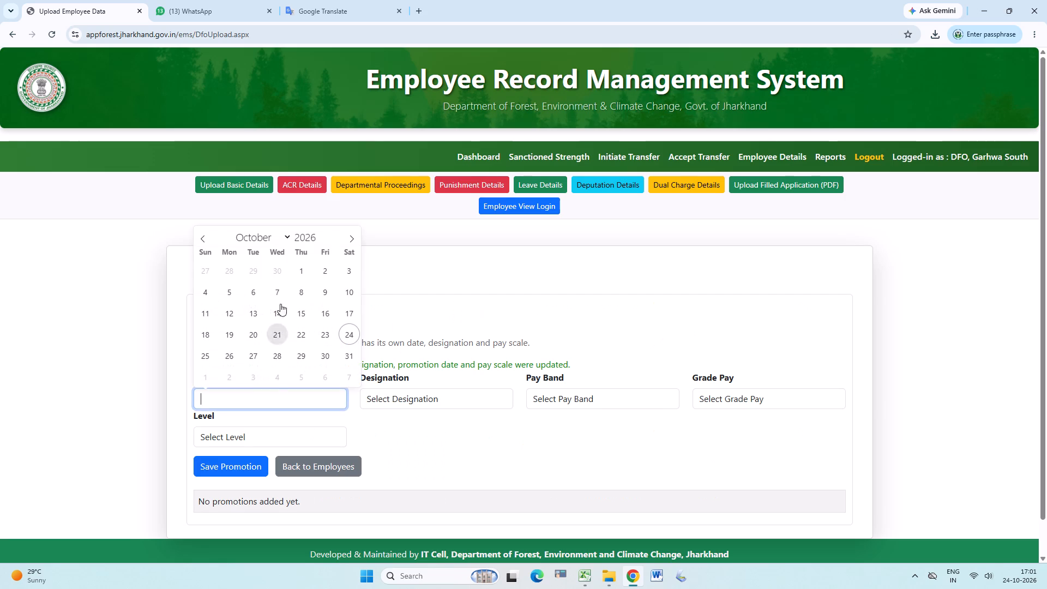
pyautogui.click(260, 241)
pyautogui.click(259, 287)
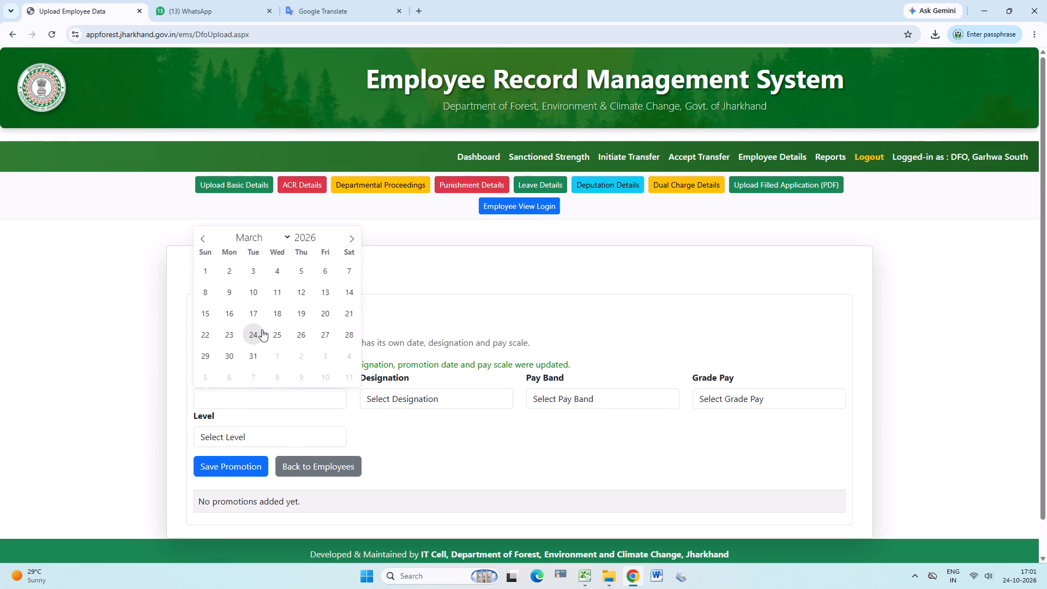
pyautogui.click(261, 330)
pyautogui.click(404, 405)
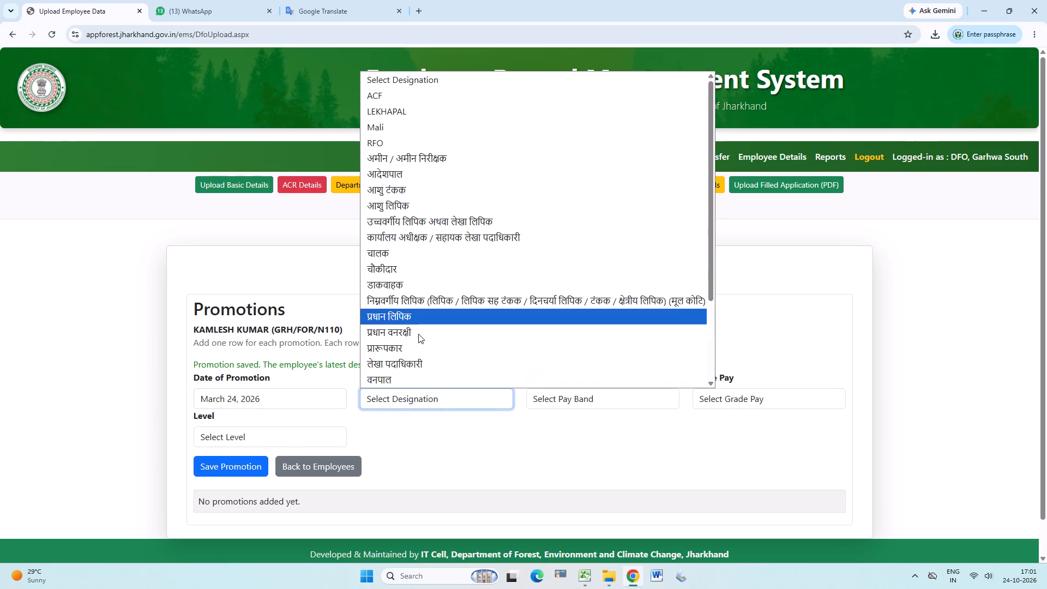
pyautogui.click(408, 328)
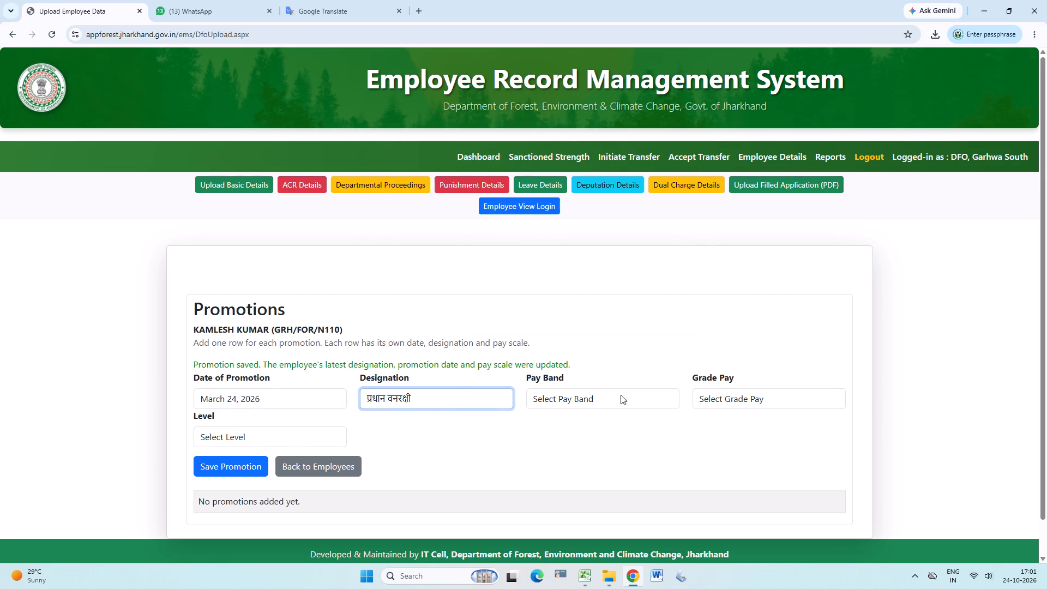
pyautogui.click(618, 406)
pyautogui.click(555, 431)
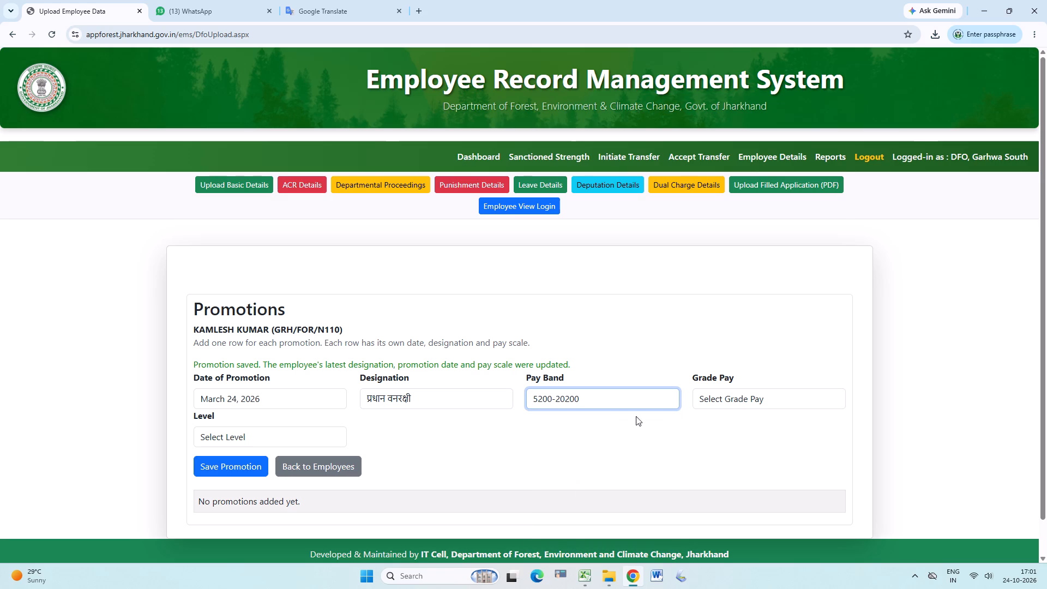
pyautogui.click(750, 404)
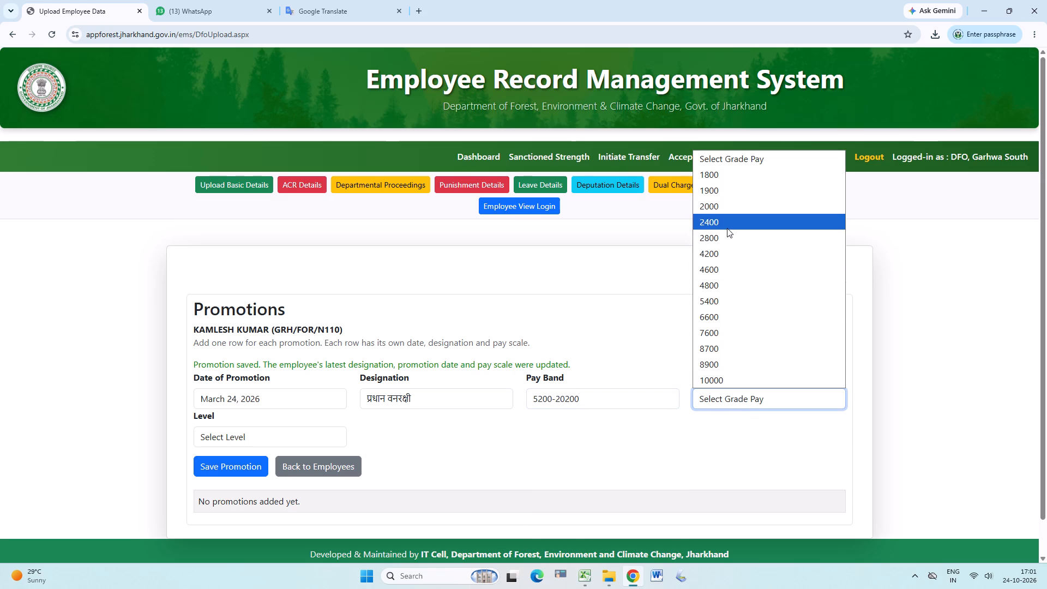
pyautogui.click(727, 228)
pyautogui.click(251, 435)
pyautogui.click(242, 199)
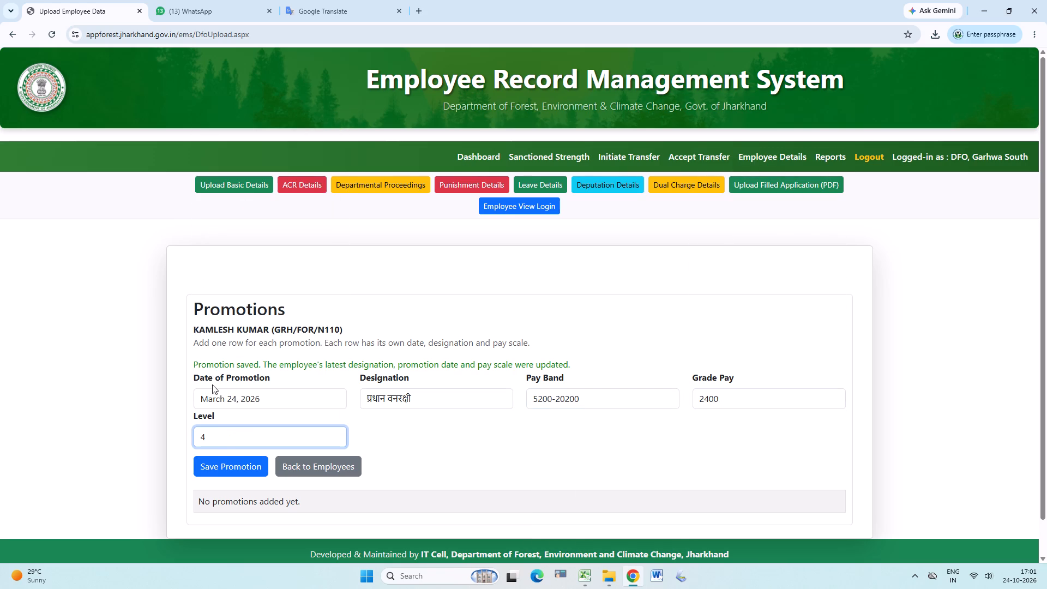
pyautogui.click(234, 466)
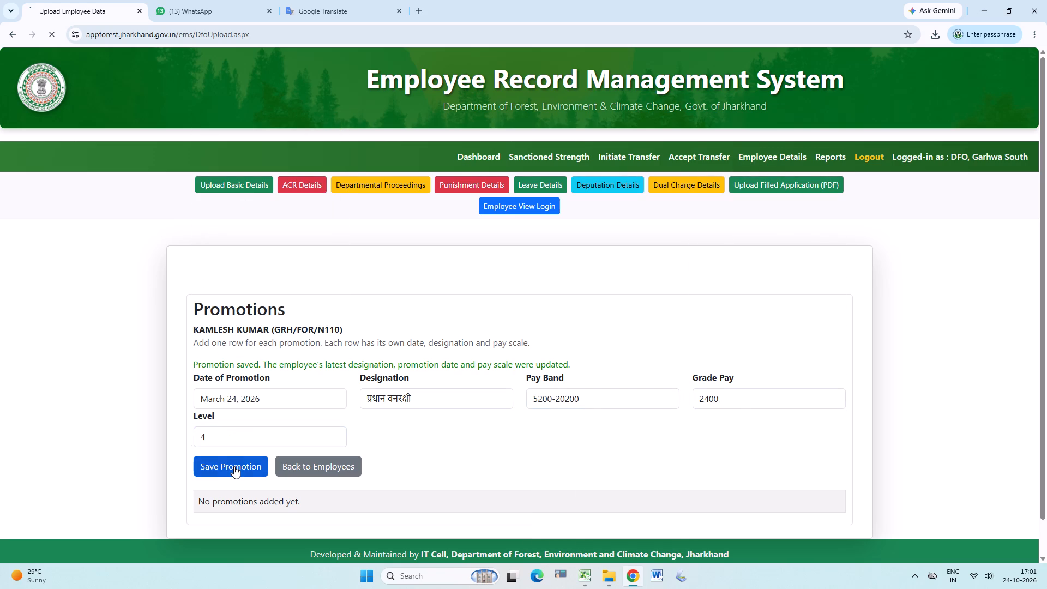
# Go back to the employee list, find the वनरक्षी Tushar (S.No 12), and open his promotions form.
pyautogui.click(320, 471)
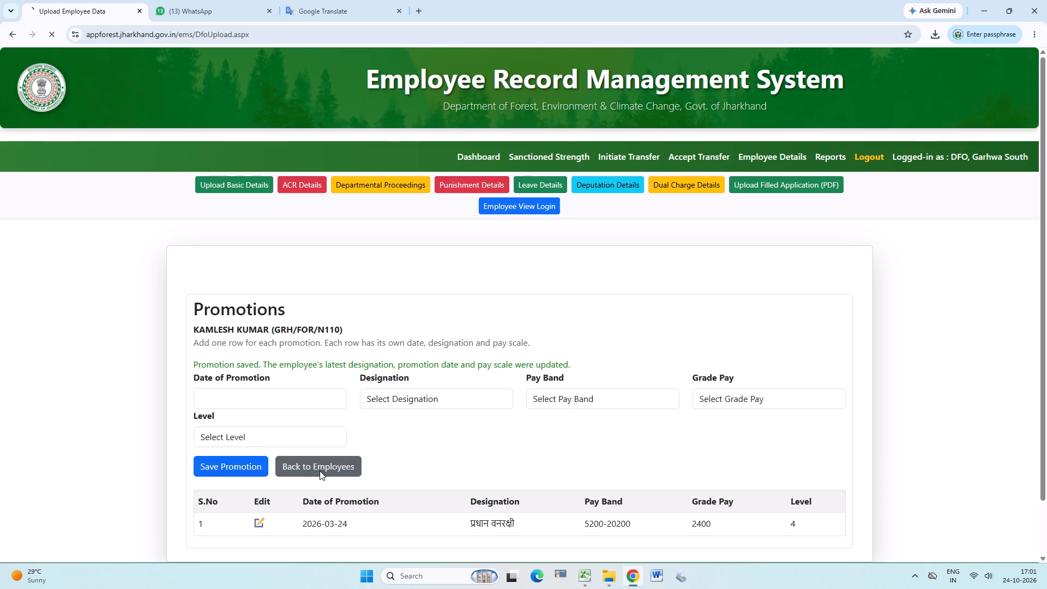
pyautogui.hotkey('ctrl', 'f')
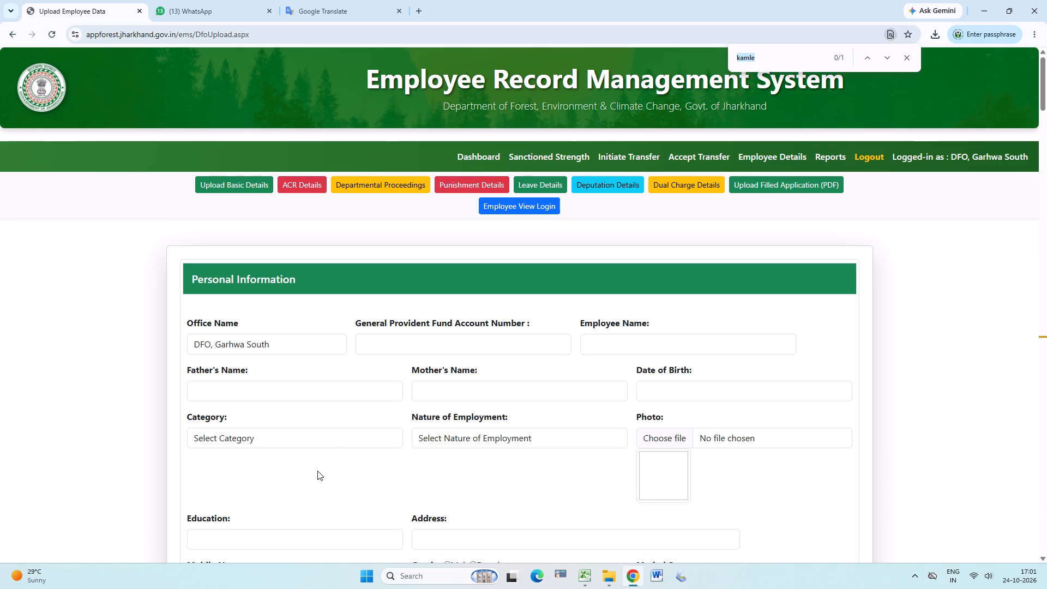
pyautogui.write('tushan')
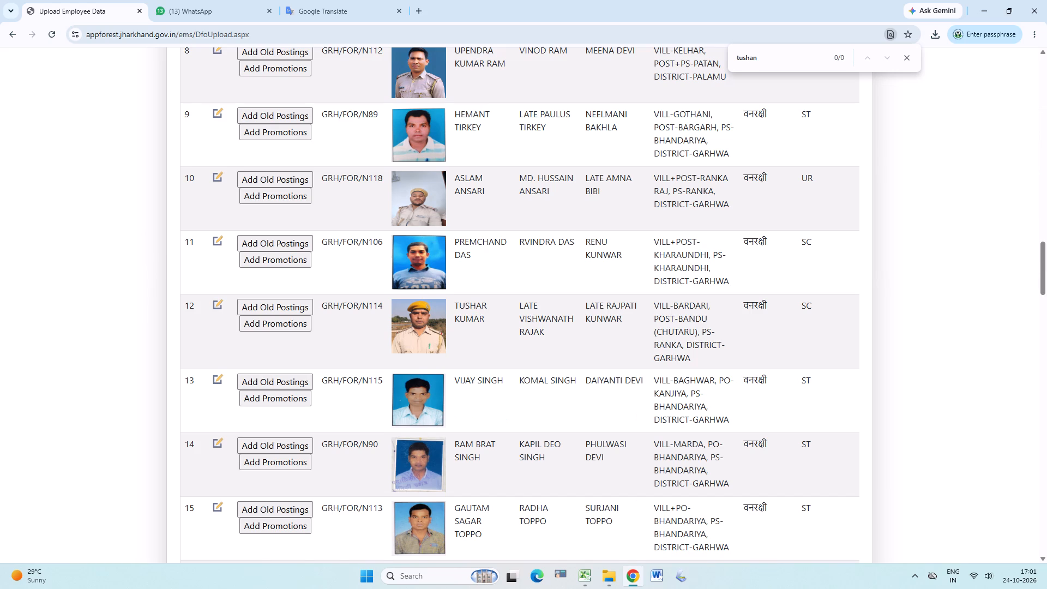
pyautogui.press('BackSpace')
pyautogui.press('r')
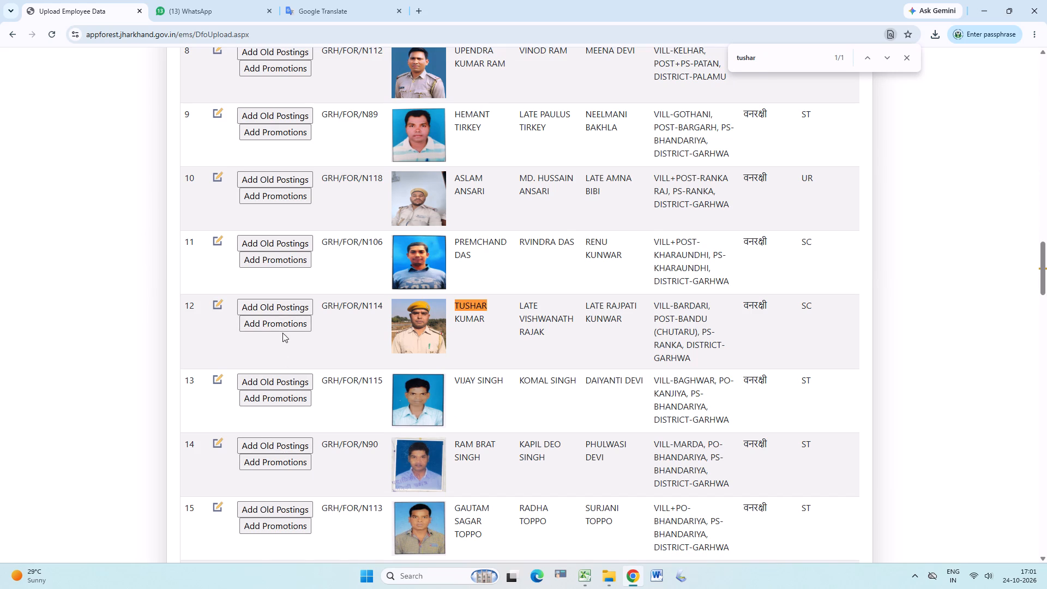
pyautogui.click(284, 321)
pyautogui.click(276, 399)
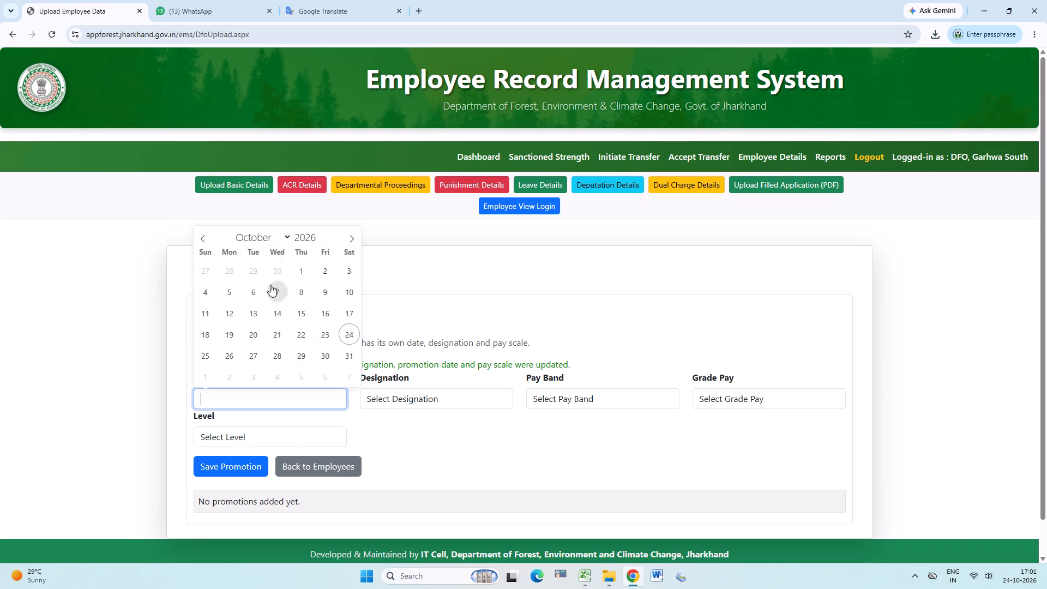
pyautogui.click(255, 241)
pyautogui.click(263, 287)
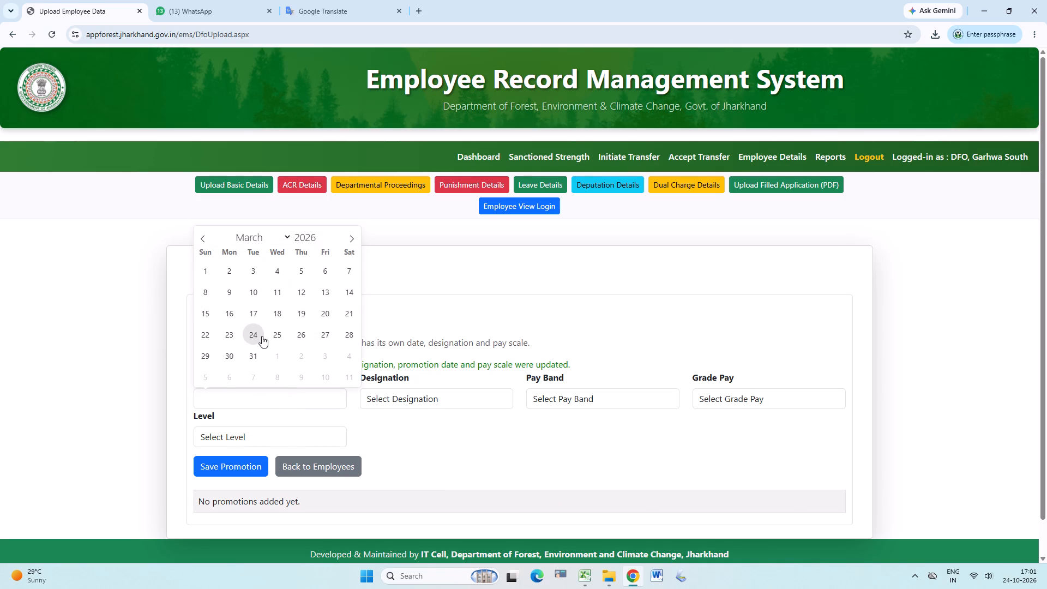
pyautogui.click(260, 336)
pyautogui.click(443, 404)
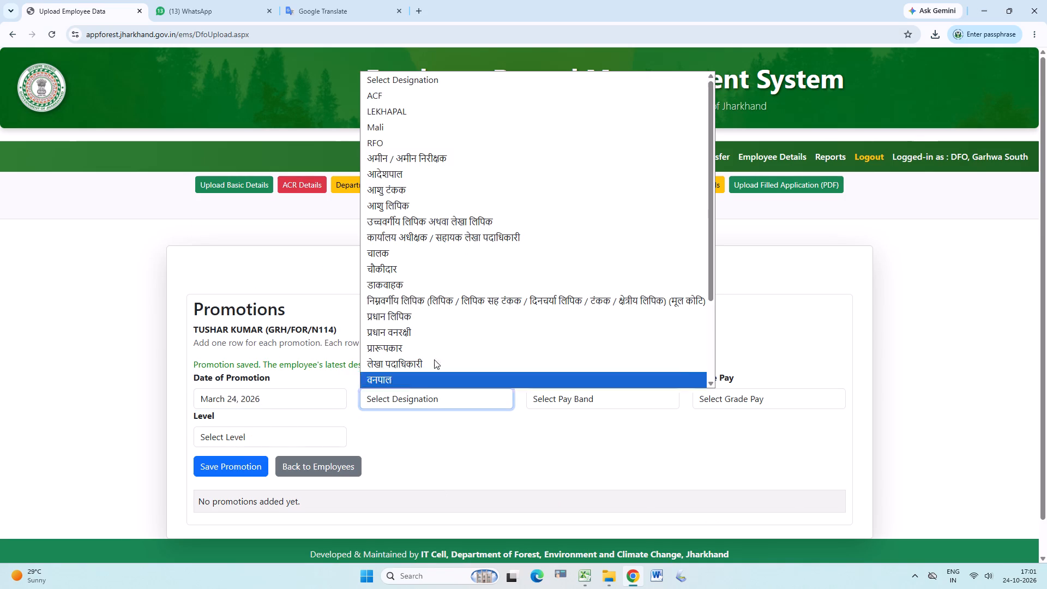
pyautogui.click(411, 333)
pyautogui.click(575, 401)
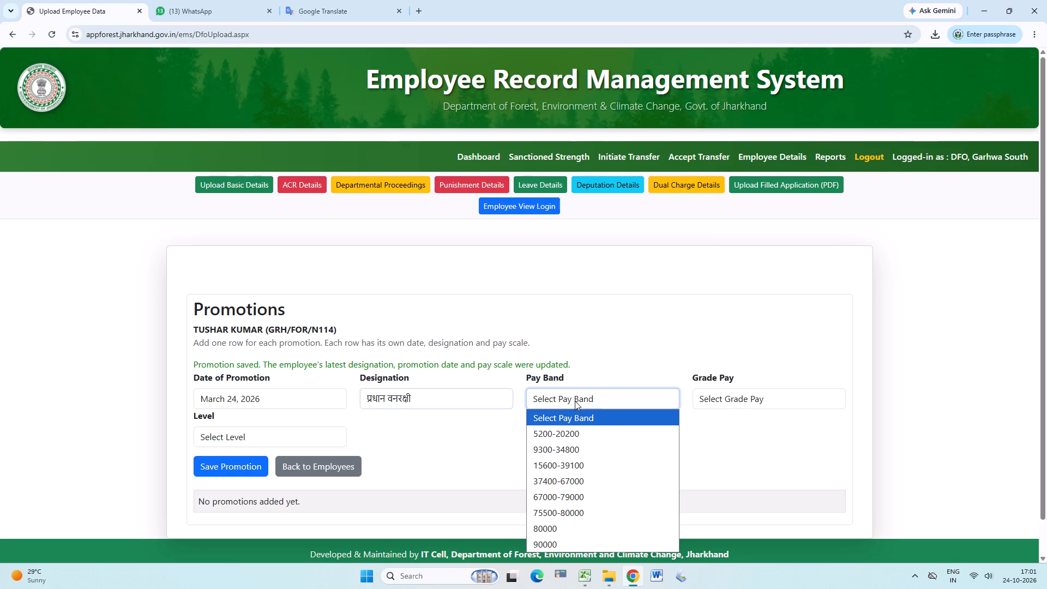
pyautogui.click(569, 428)
pyautogui.click(735, 402)
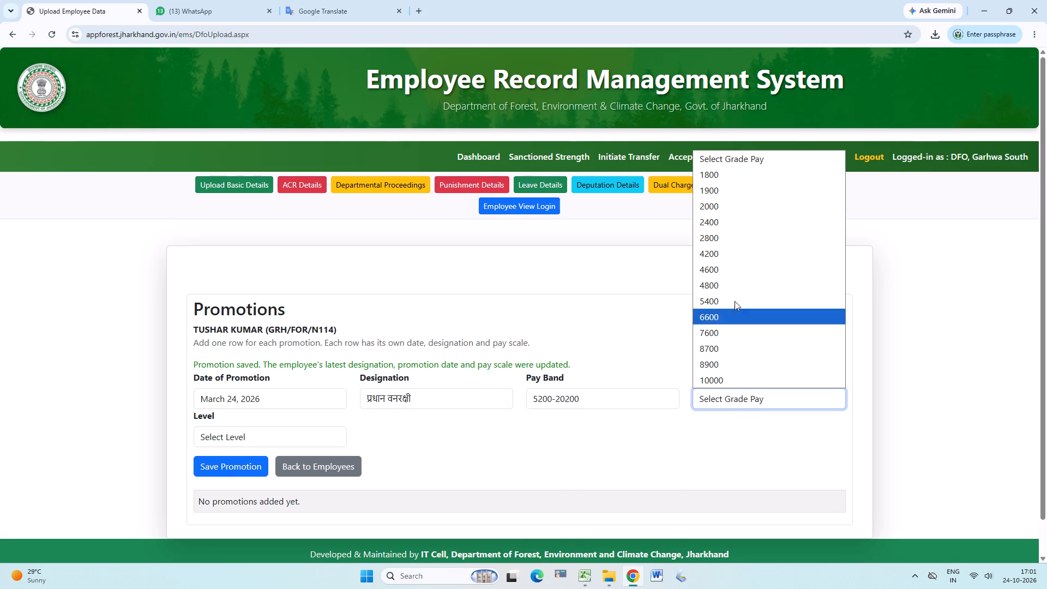
pyautogui.click(731, 222)
pyautogui.click(291, 443)
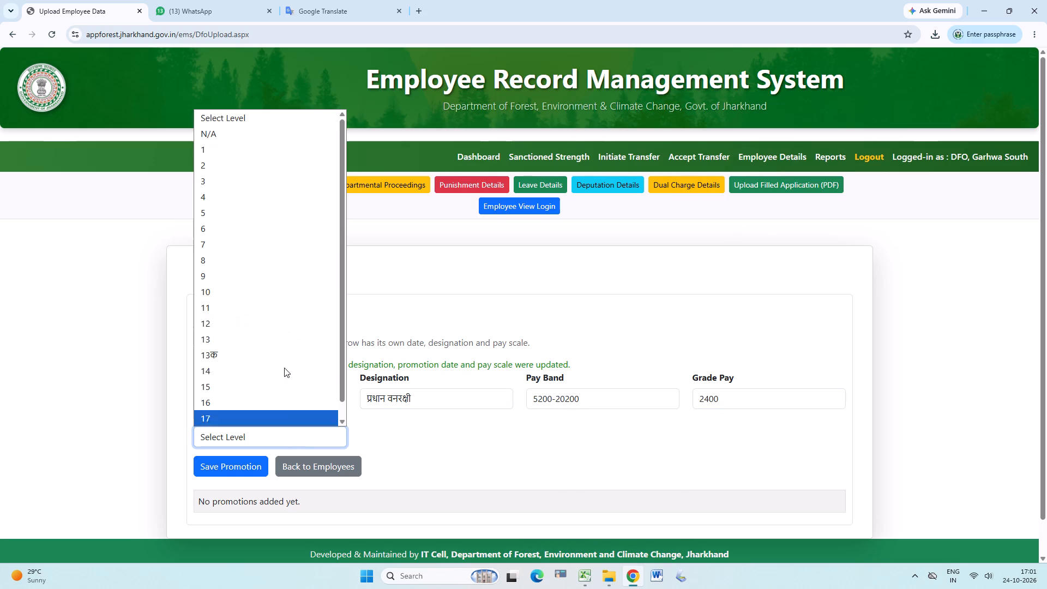
pyautogui.click(227, 197)
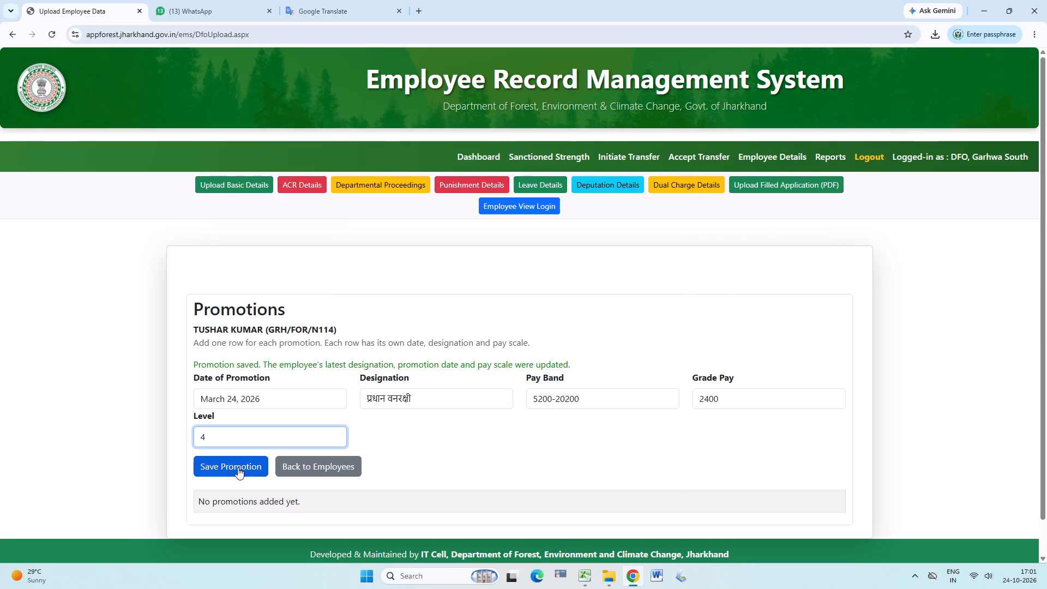
pyautogui.click(238, 467)
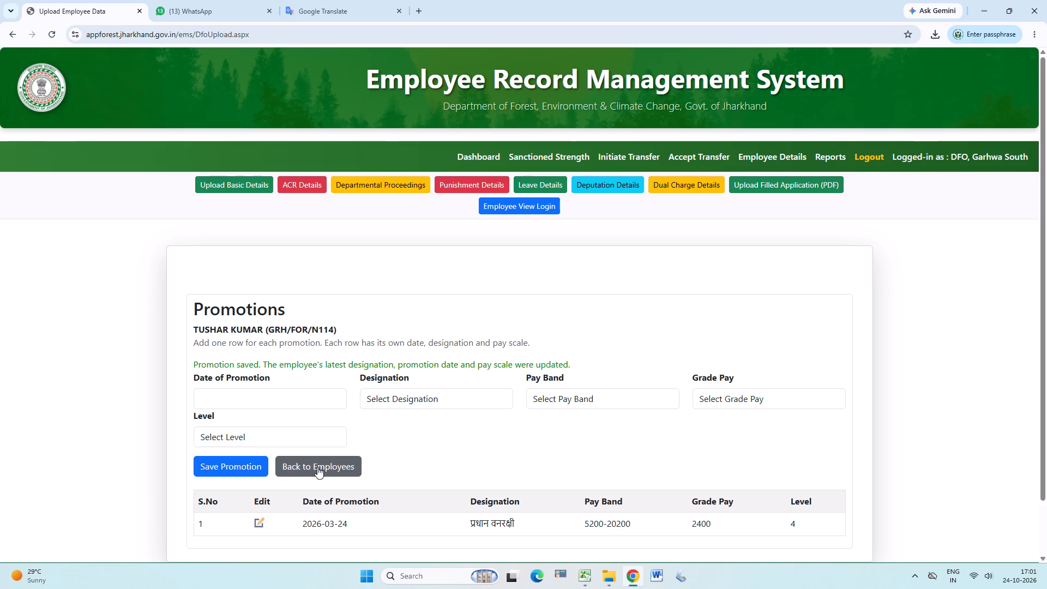
# Go back to the employee list, find the वनरक्षी Uttam (S.No 3), and open his promotions form.
pyautogui.click(317, 467)
pyautogui.hotkey('ctrl', 'f')
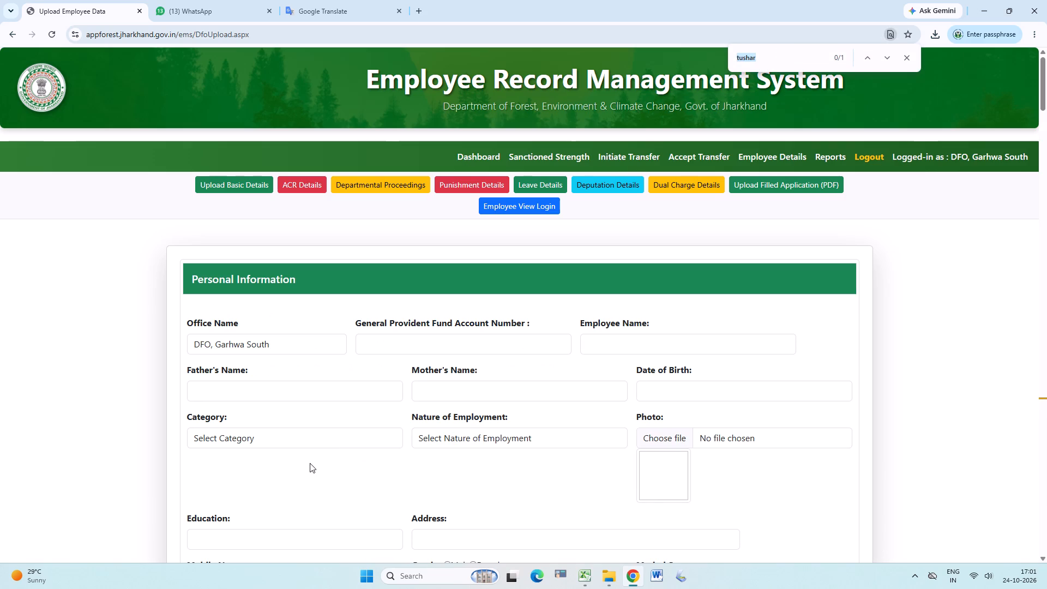
pyautogui.write('uttam')
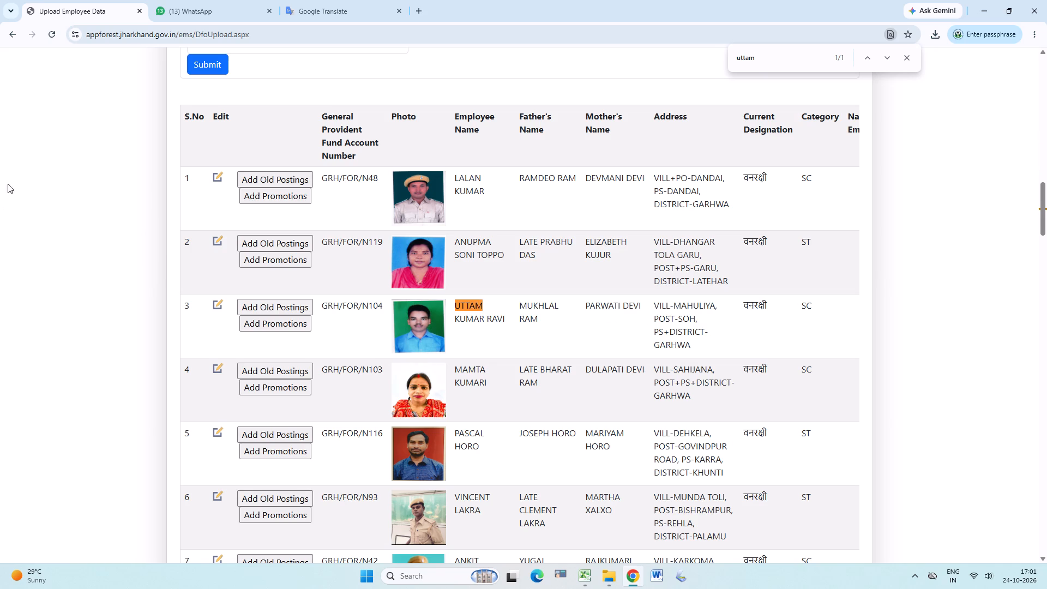
pyautogui.click(273, 320)
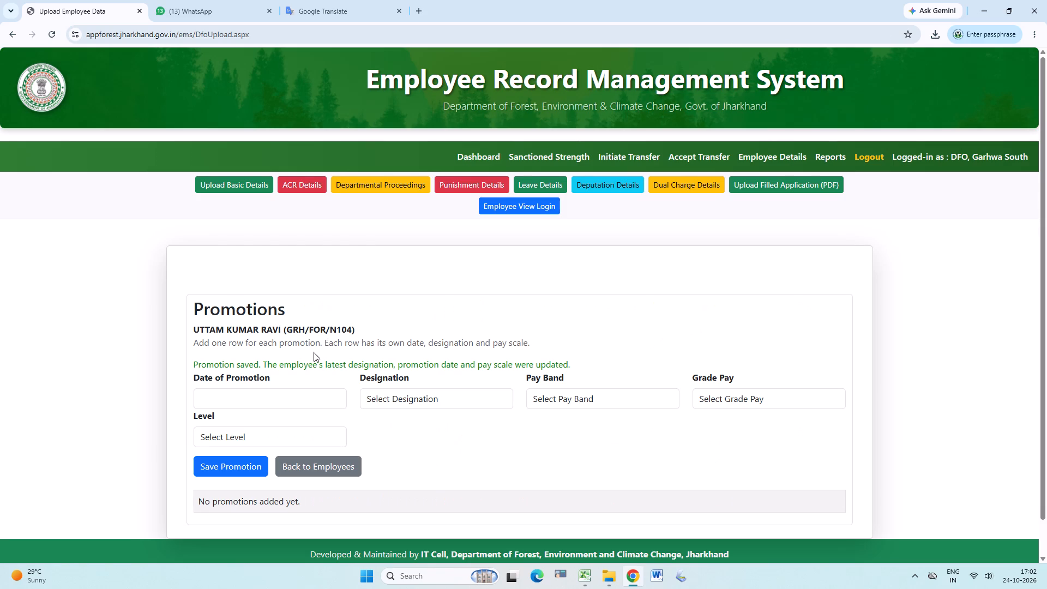
pyautogui.click(285, 398)
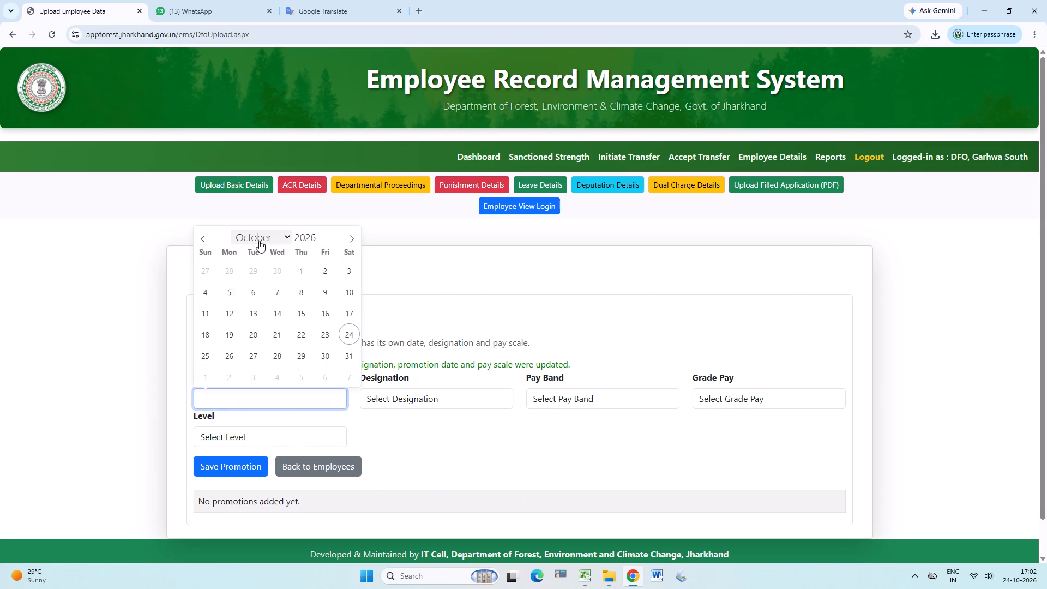
pyautogui.click(259, 241)
pyautogui.click(258, 286)
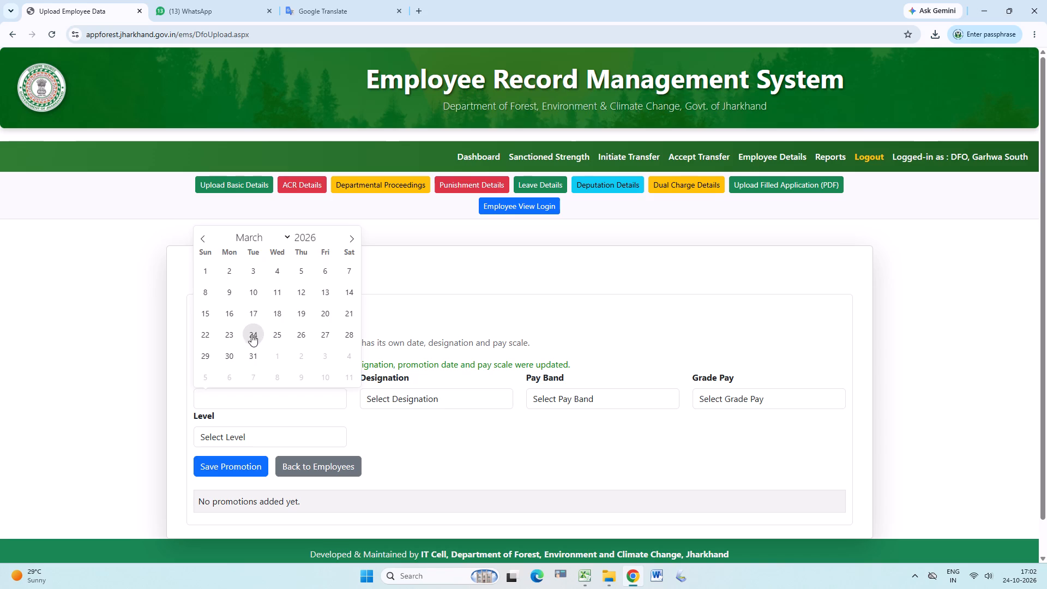
pyautogui.click(251, 334)
pyautogui.click(430, 402)
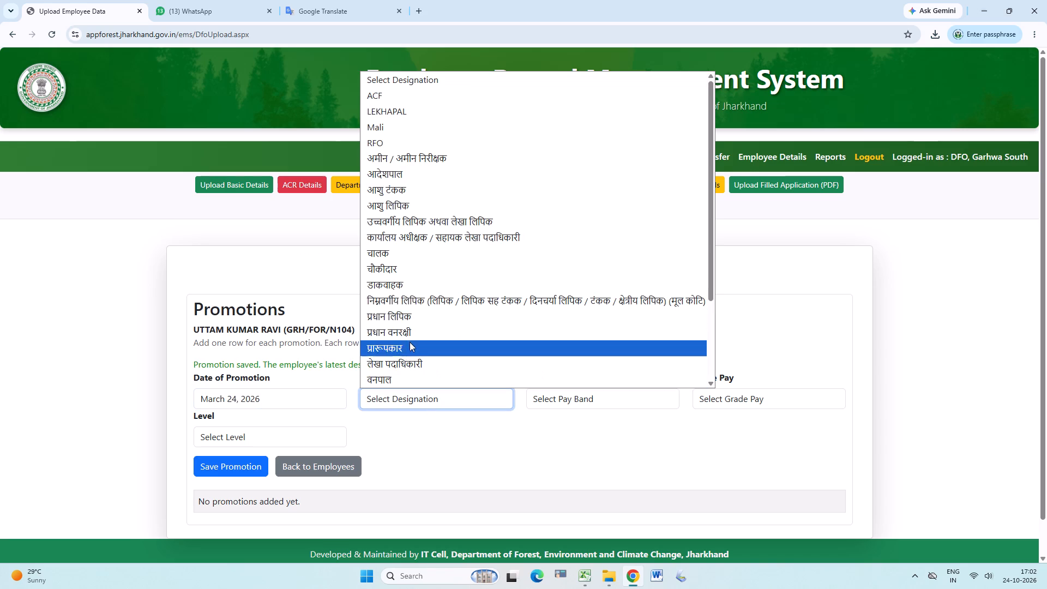
pyautogui.click(410, 333)
pyautogui.click(597, 400)
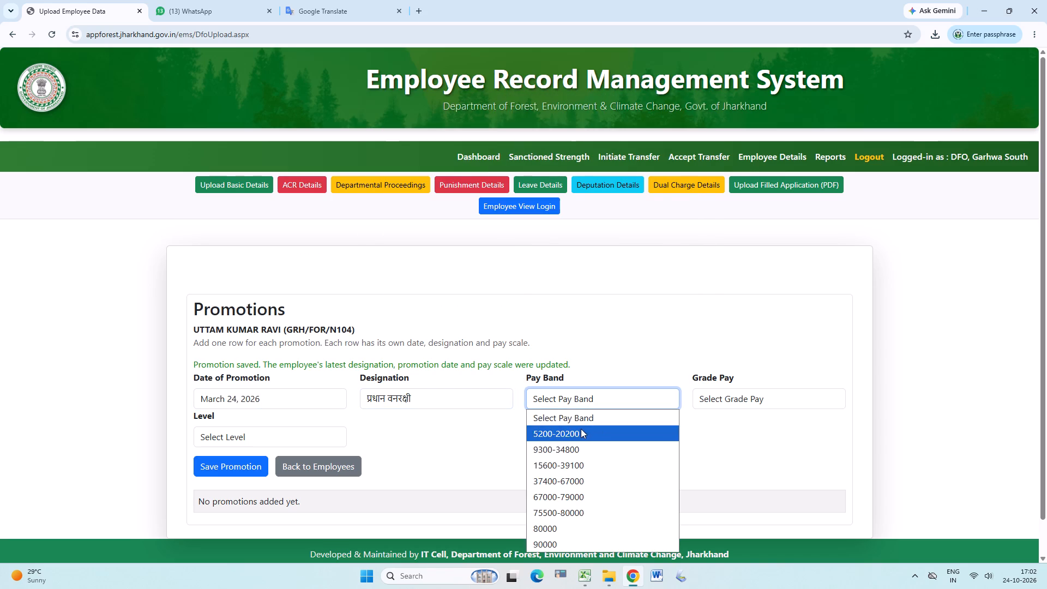
pyautogui.click(581, 429)
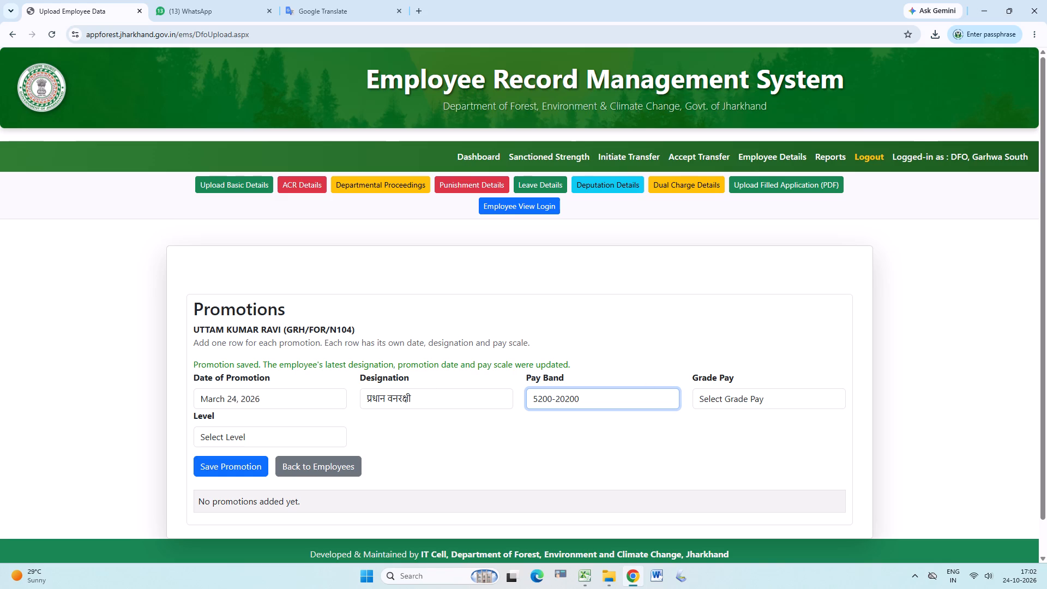
pyautogui.click(738, 397)
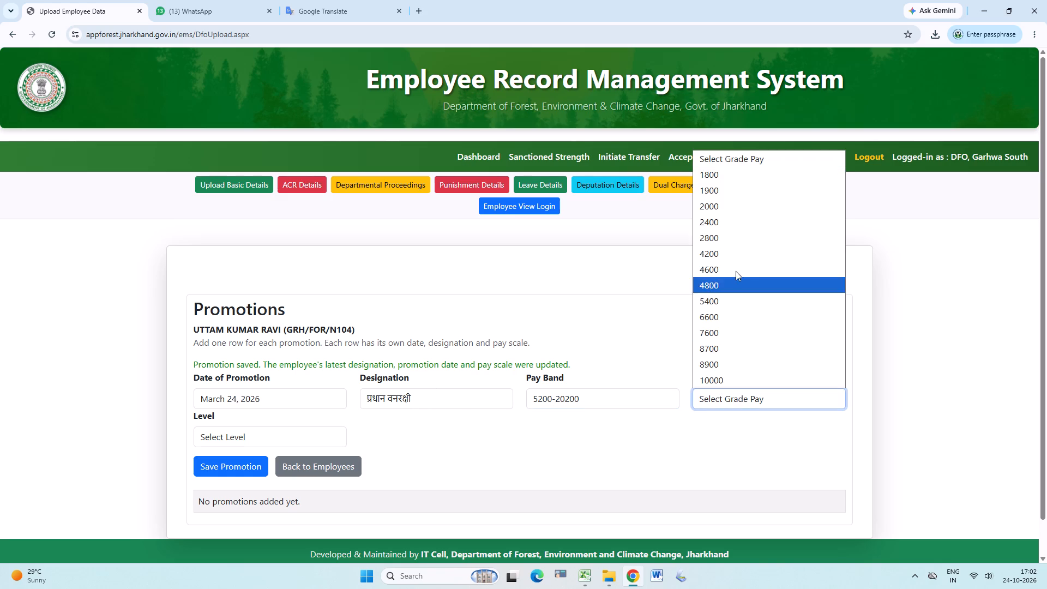
pyautogui.click(729, 221)
pyautogui.click(239, 438)
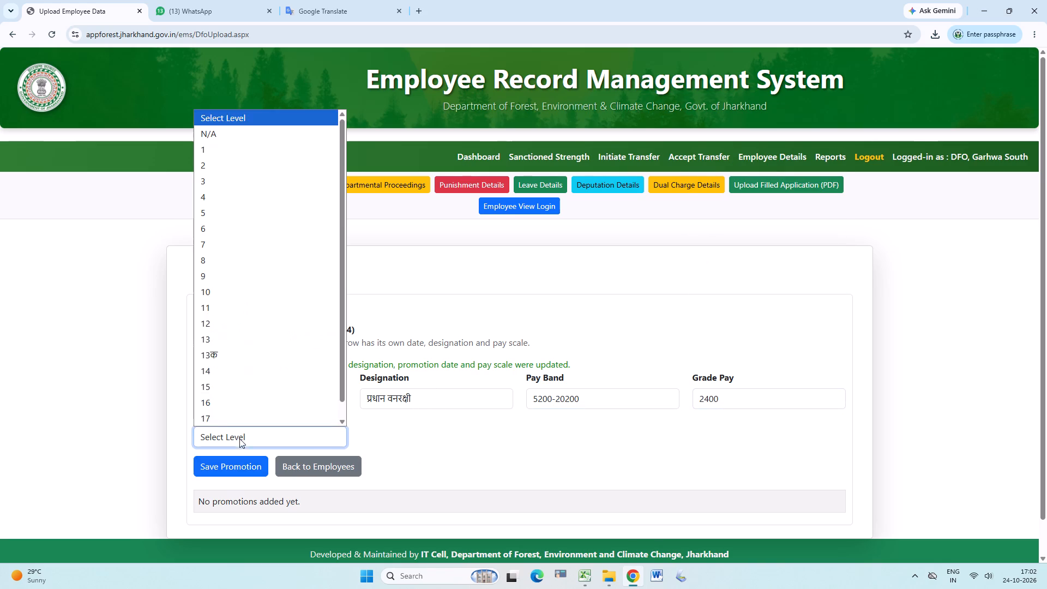
pyautogui.click(215, 197)
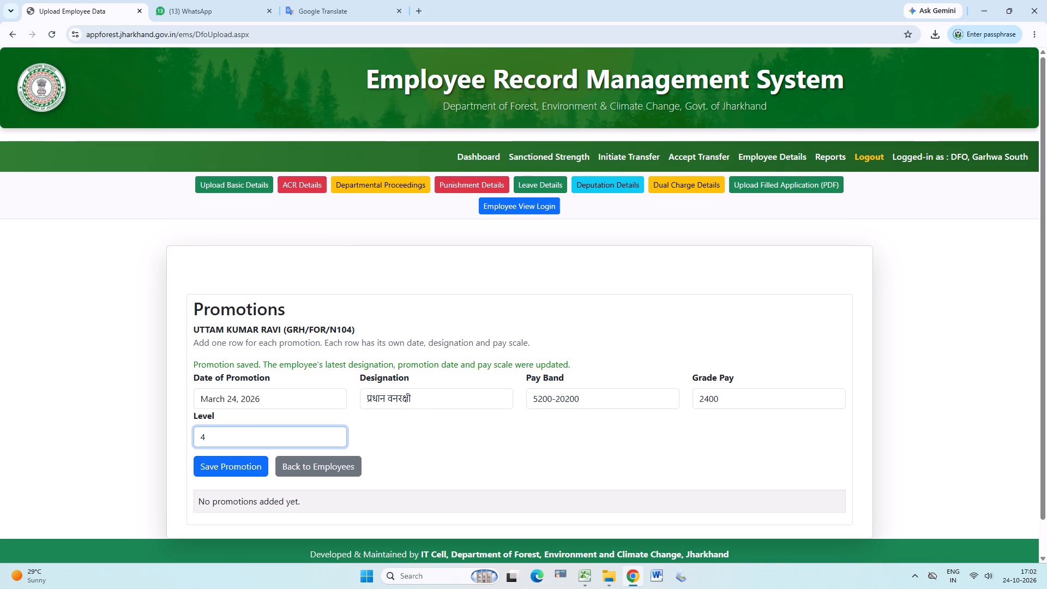
pyautogui.click(209, 466)
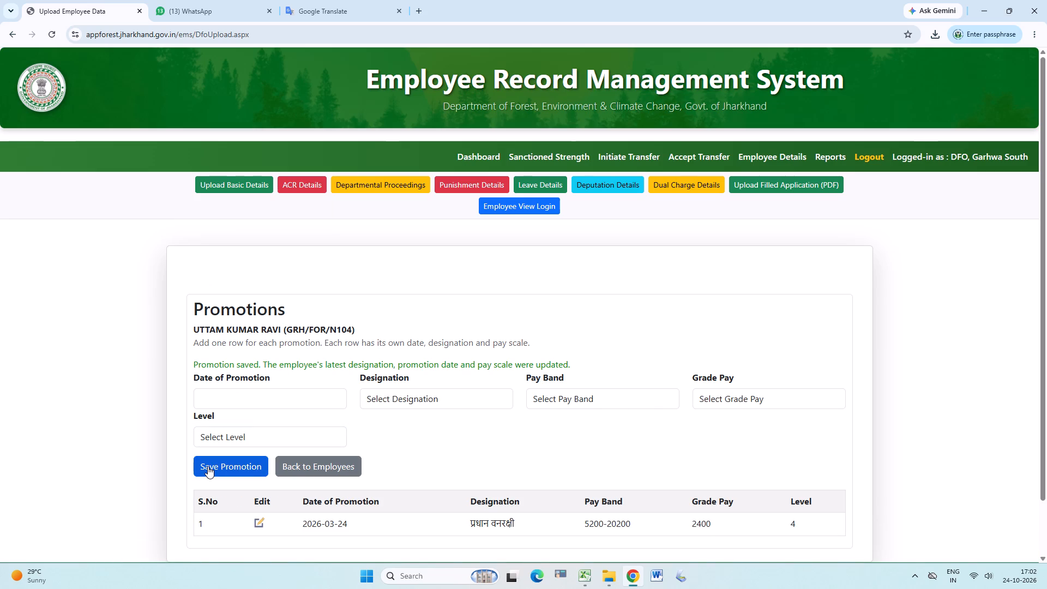
pyautogui.click(330, 475)
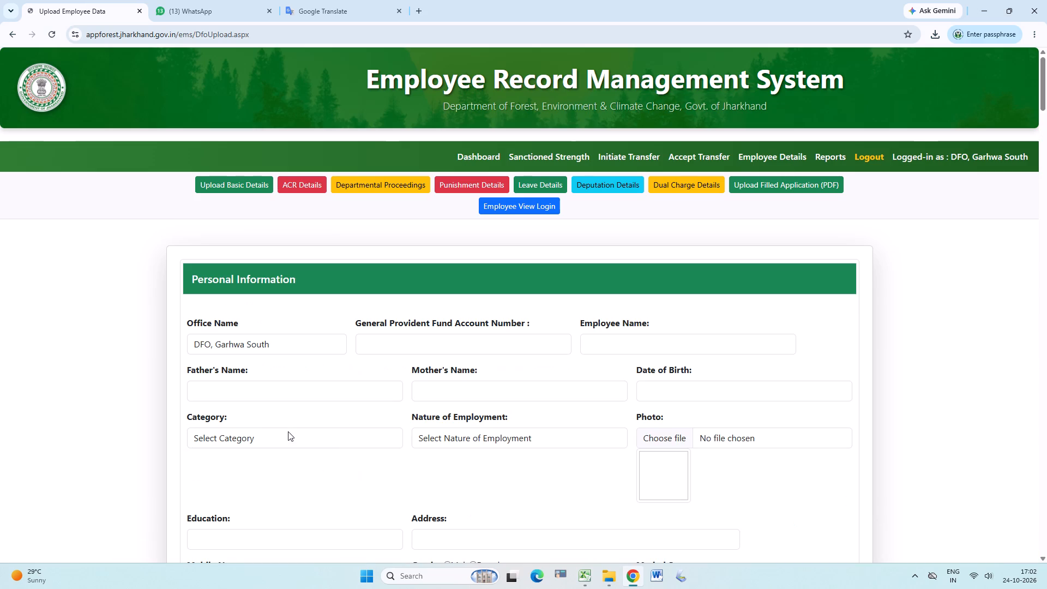
pyautogui.hotkey('ctrl', 'f')
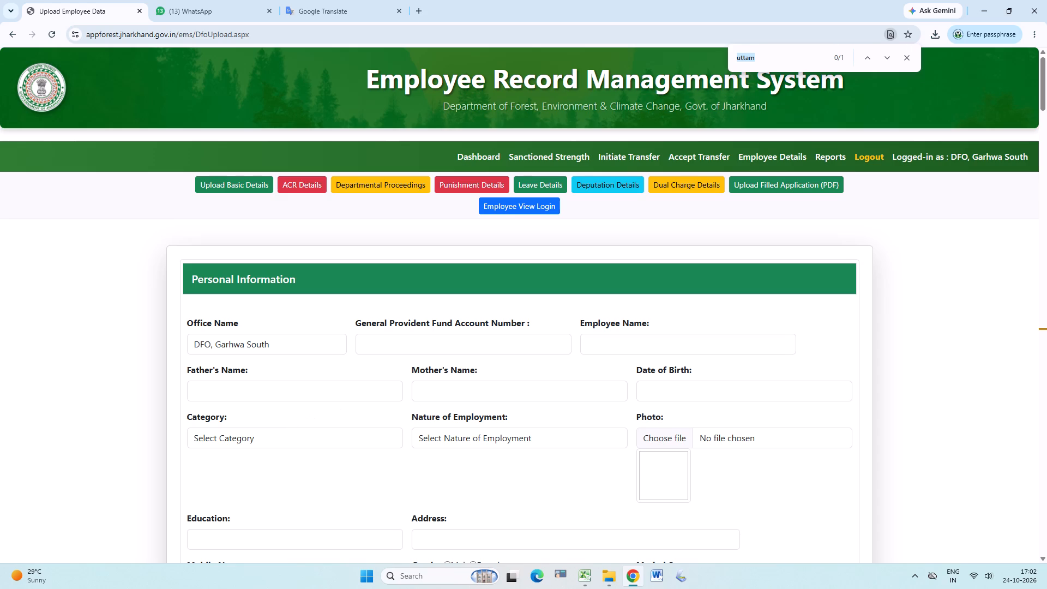
pyautogui.press('u')
pyautogui.write('pendra')
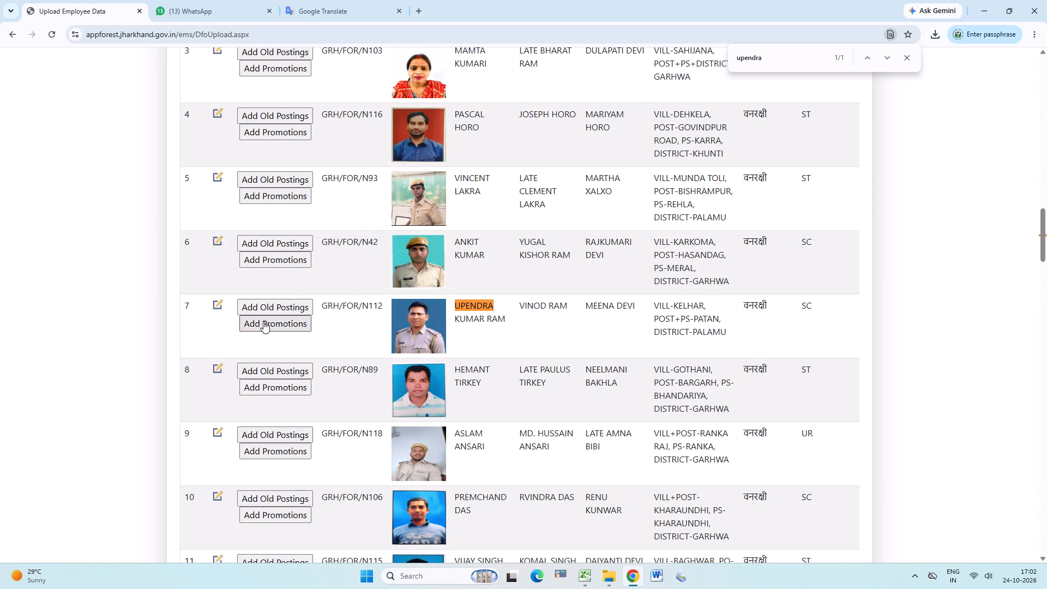
pyautogui.click(265, 323)
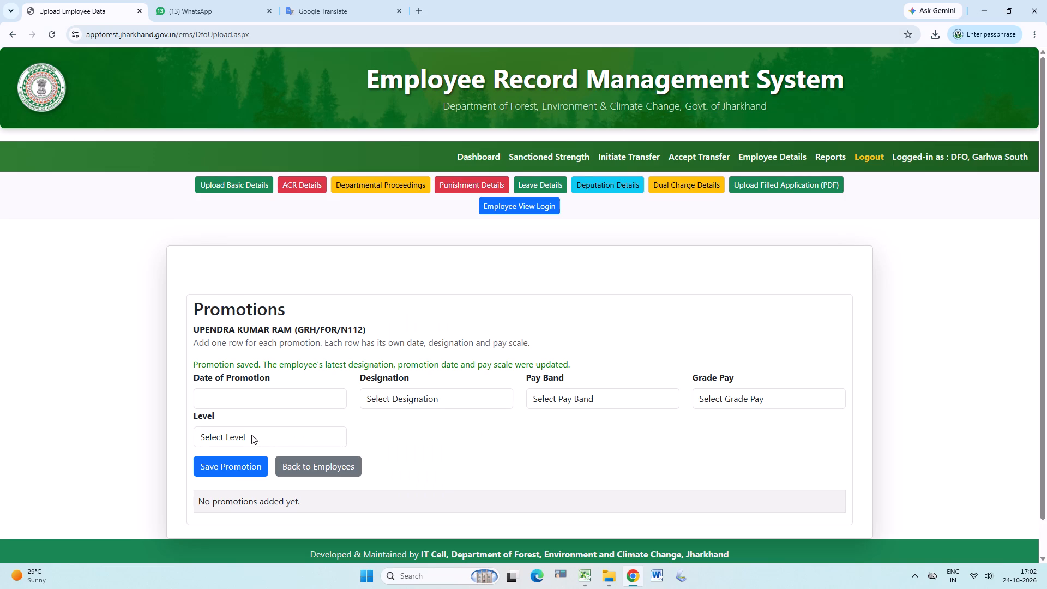
pyautogui.click(301, 398)
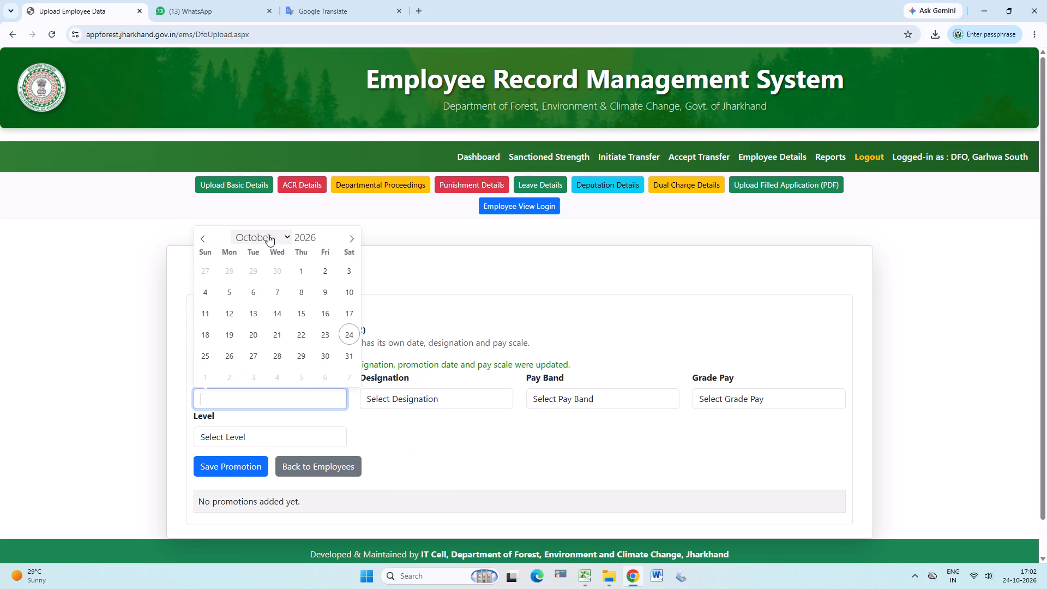
pyautogui.click(268, 235)
pyautogui.click(261, 291)
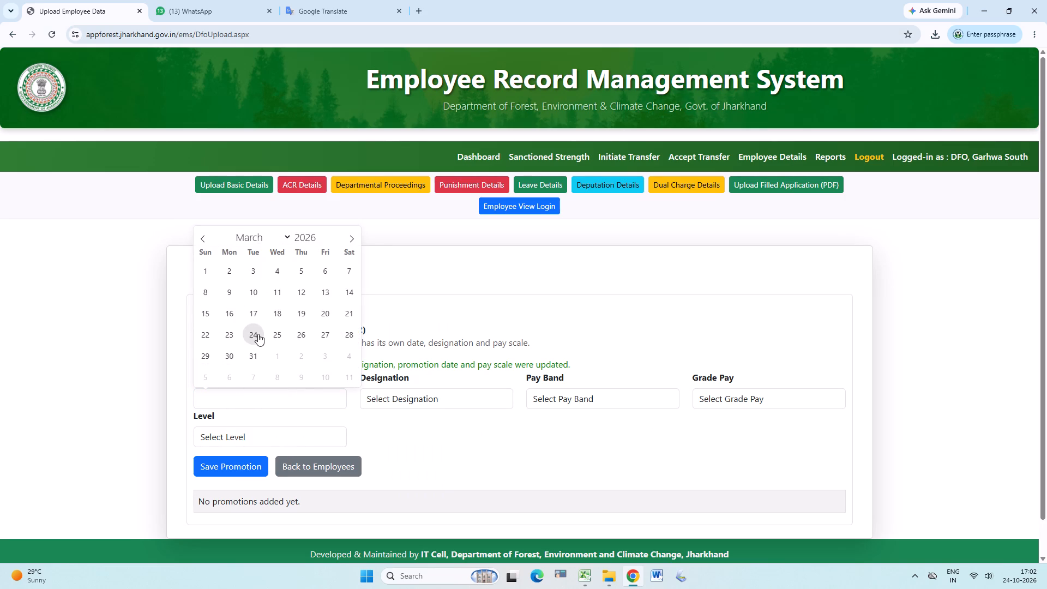
pyautogui.click(258, 334)
pyautogui.click(406, 387)
pyautogui.click(408, 397)
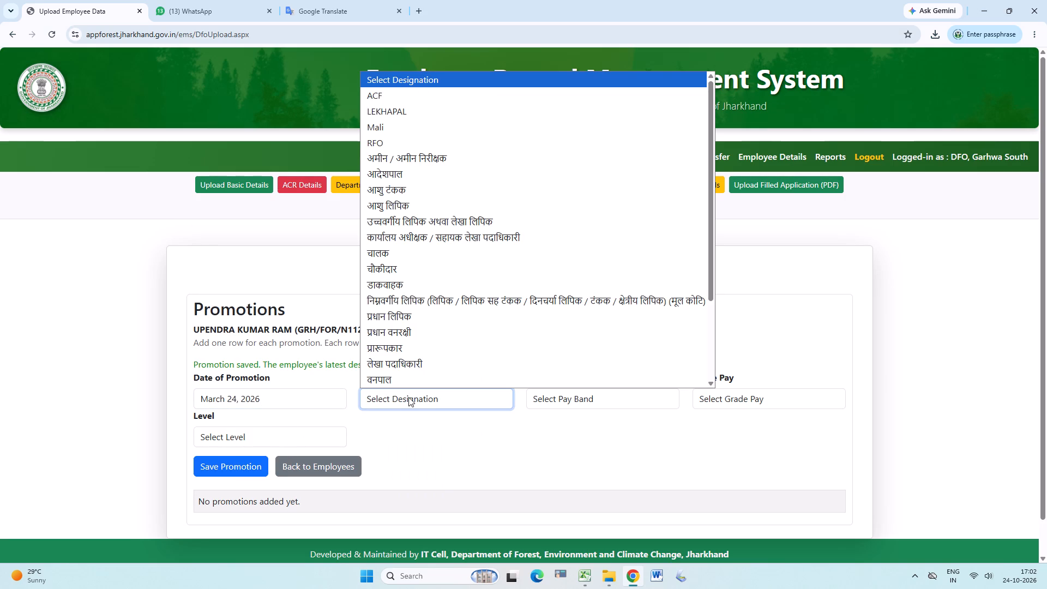
pyautogui.click(423, 336)
pyautogui.click(597, 401)
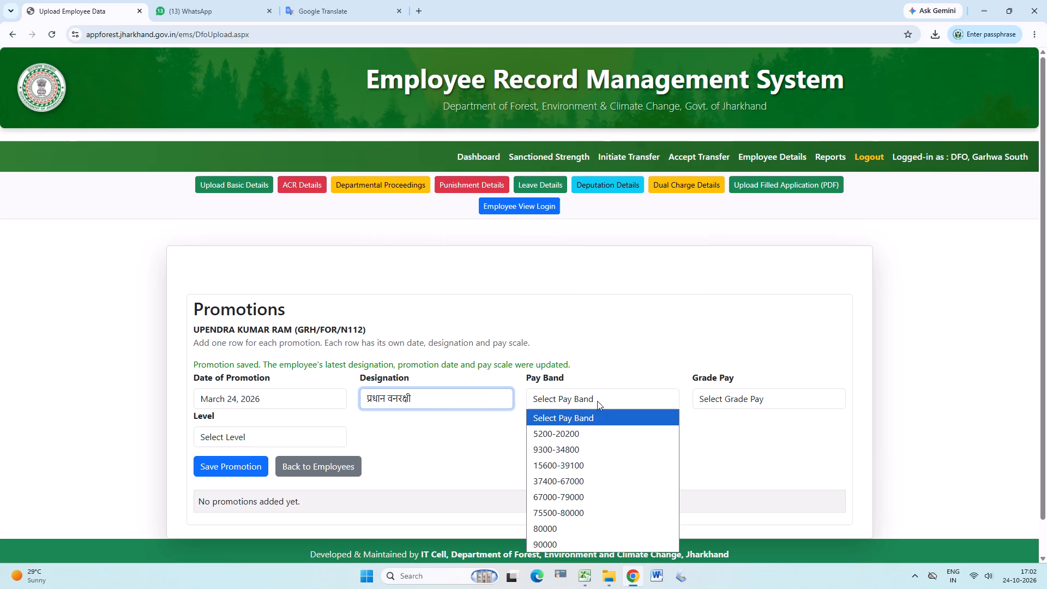
pyautogui.click(554, 434)
pyautogui.click(750, 401)
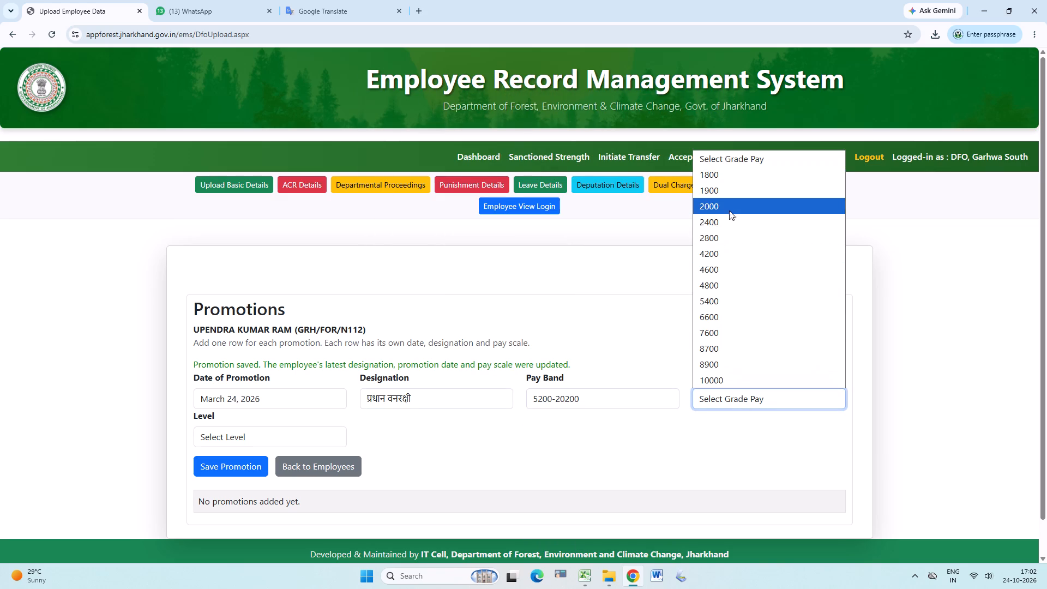
pyautogui.click(729, 225)
pyautogui.click(246, 430)
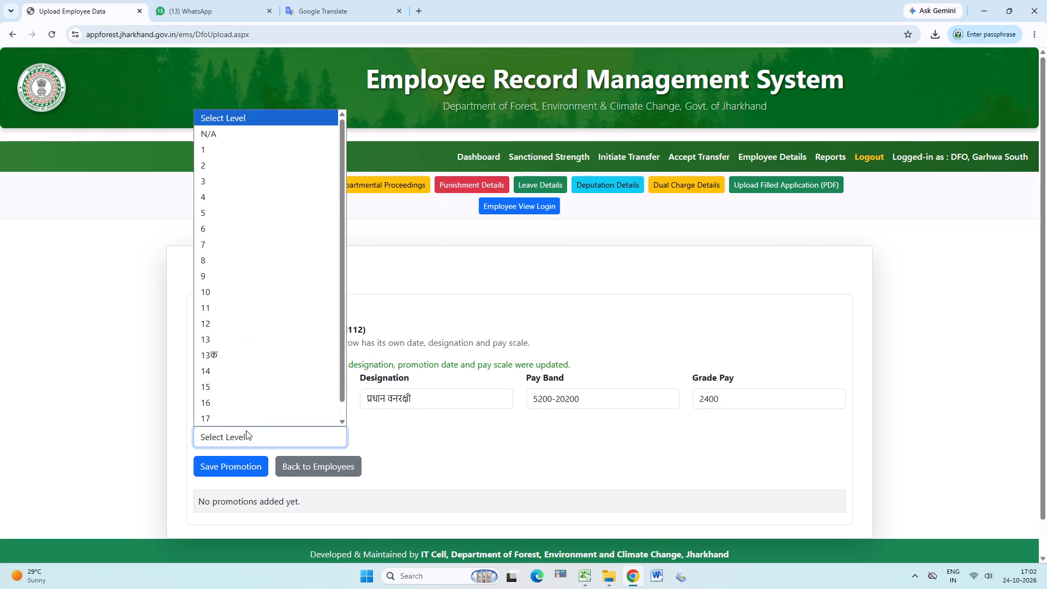
pyautogui.click(226, 191)
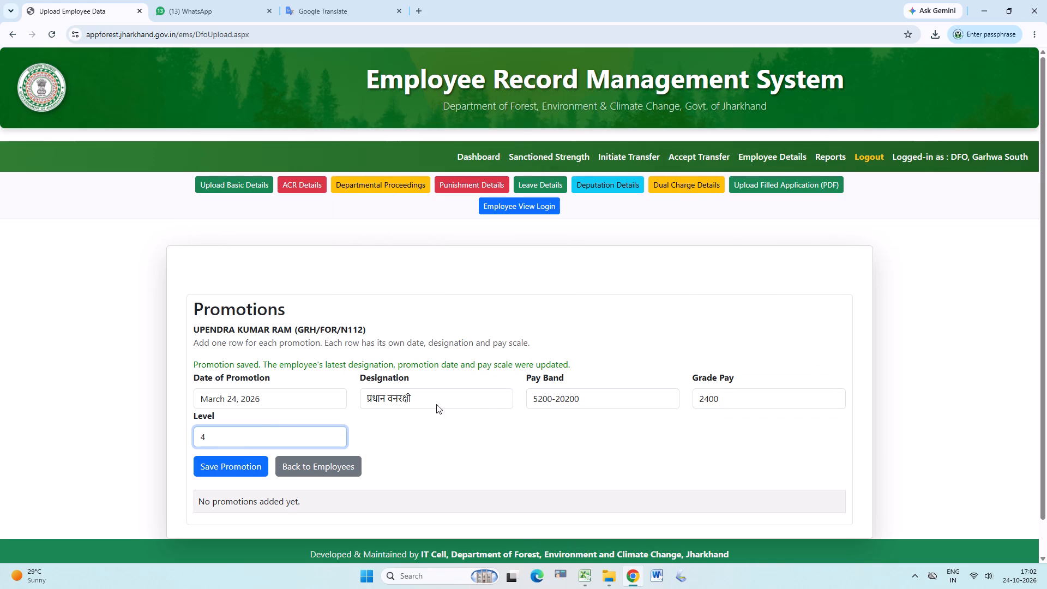
pyautogui.click(218, 465)
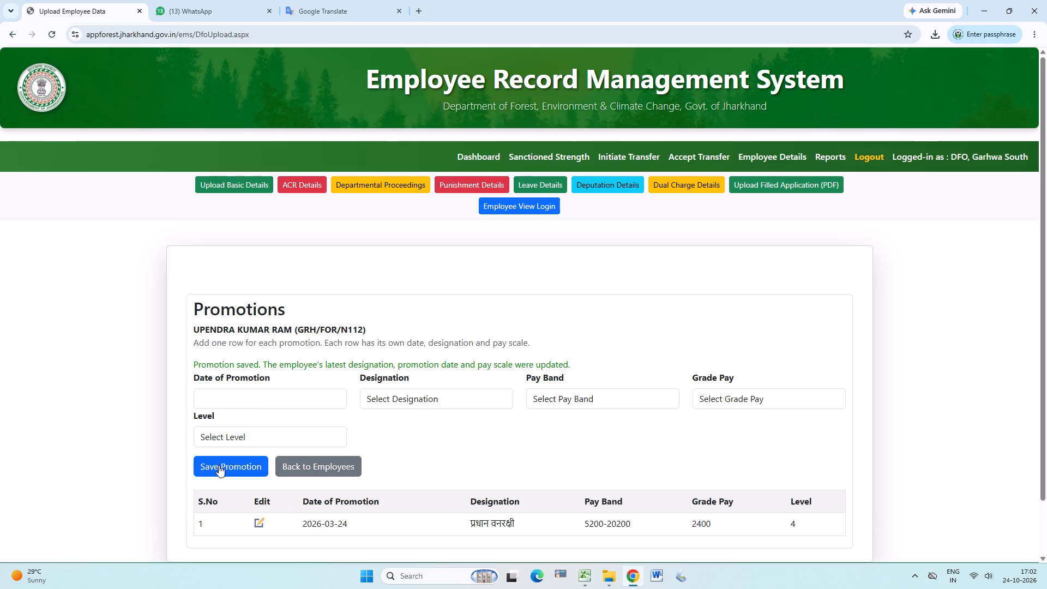
# Go back to the employee list, find the वनरक्षी Premchand (S.No 9), and open his promotions form.
pyautogui.click(334, 461)
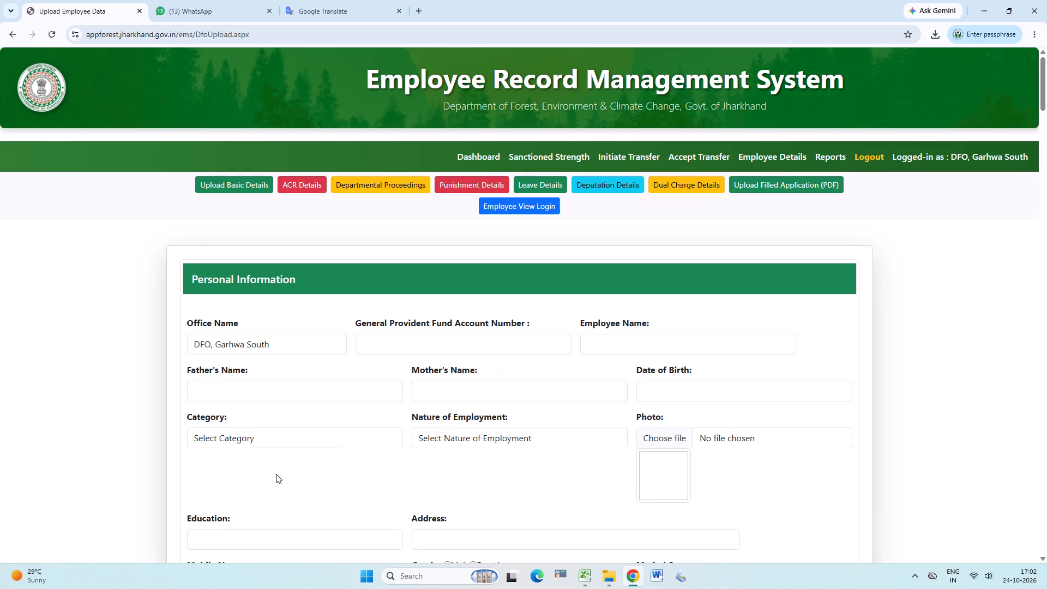
pyautogui.hotkey('ctrl', 'f')
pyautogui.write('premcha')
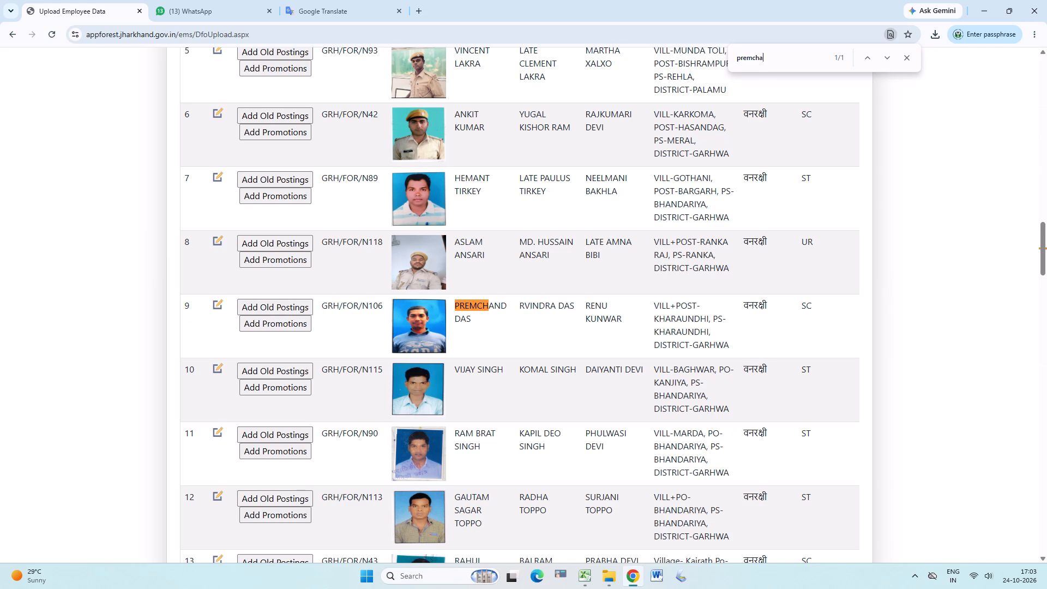
pyautogui.click(283, 326)
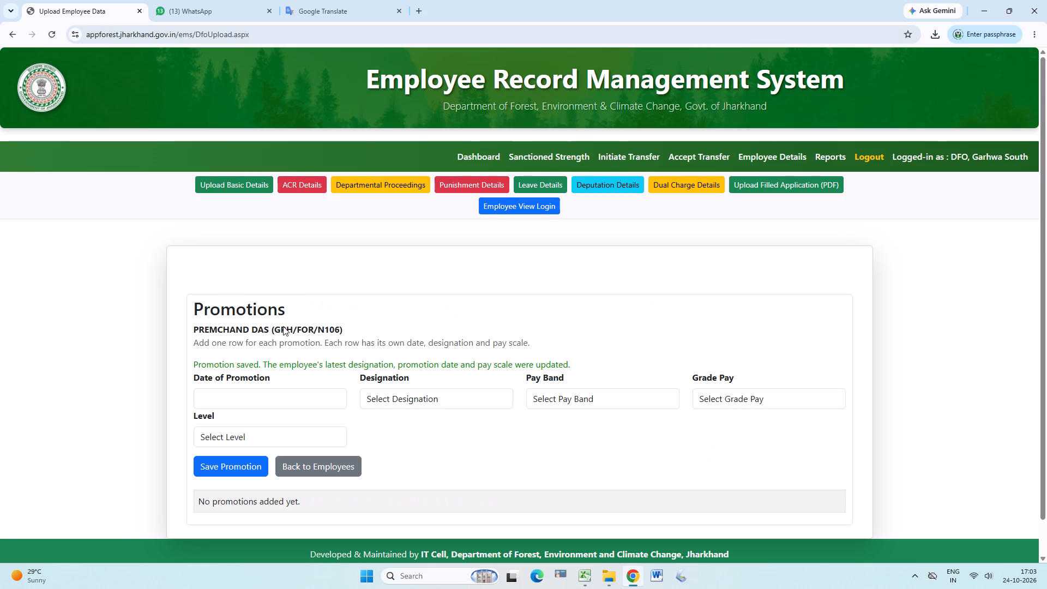
# Save a promotion for Premchand dated March 24, 2026 with designation प्रधान वनरक्षी, pay band 5200-20200, grade pay 2400 and level 4.
pyautogui.click(296, 402)
pyautogui.click(270, 236)
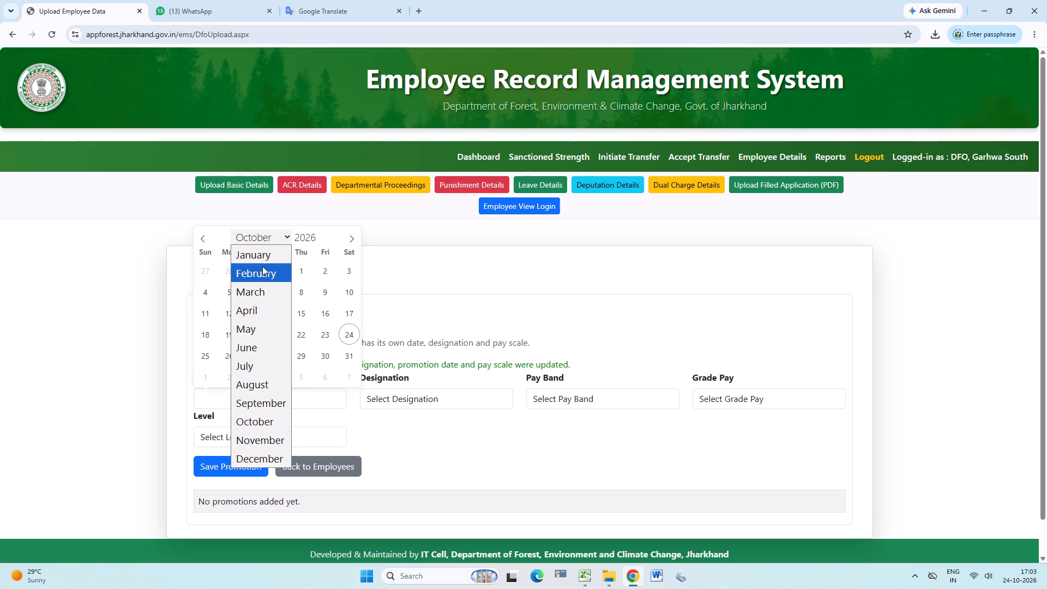
pyautogui.click(265, 292)
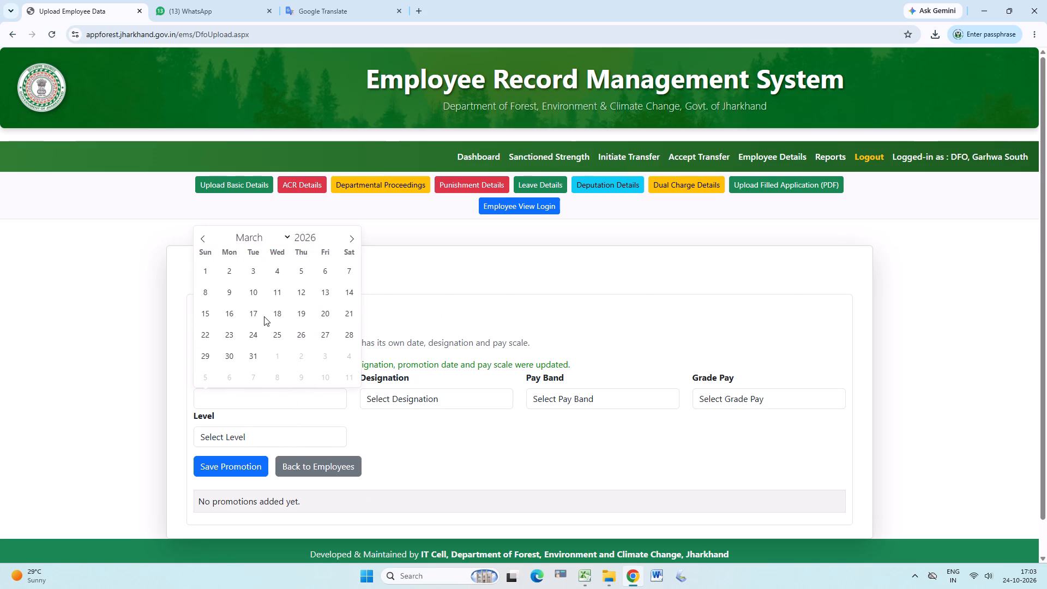
pyautogui.click(251, 336)
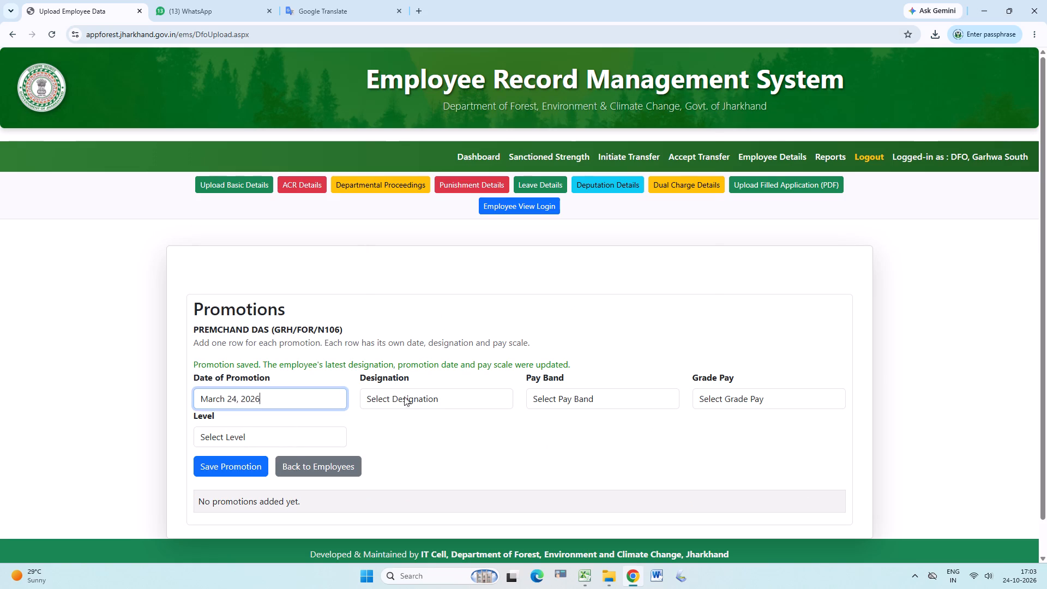
pyautogui.click(413, 392)
pyautogui.click(410, 334)
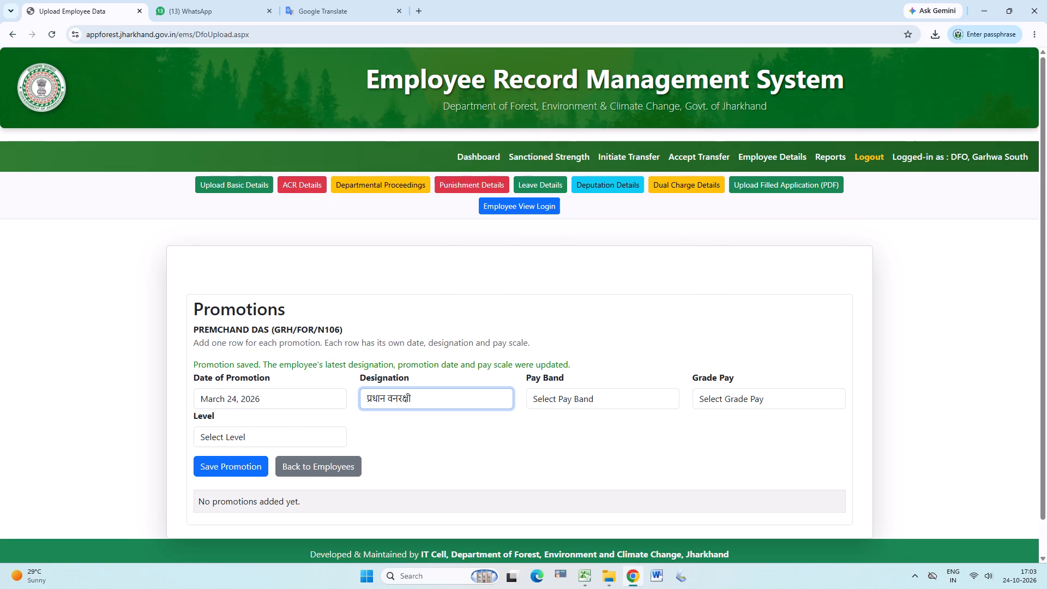
pyautogui.click(567, 408)
pyautogui.click(561, 438)
pyautogui.click(743, 408)
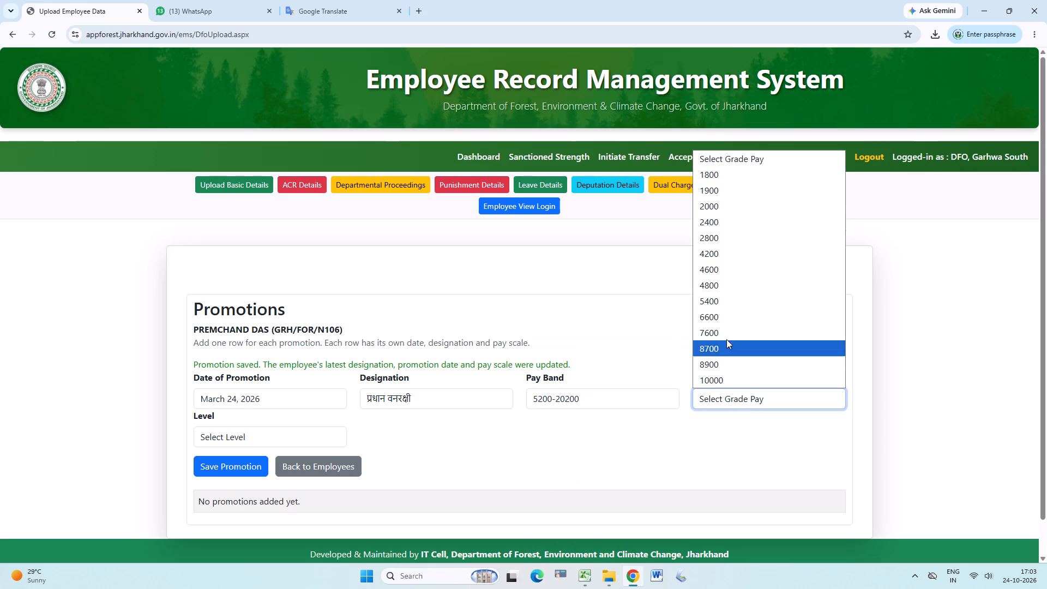
pyautogui.click(719, 226)
pyautogui.click(224, 441)
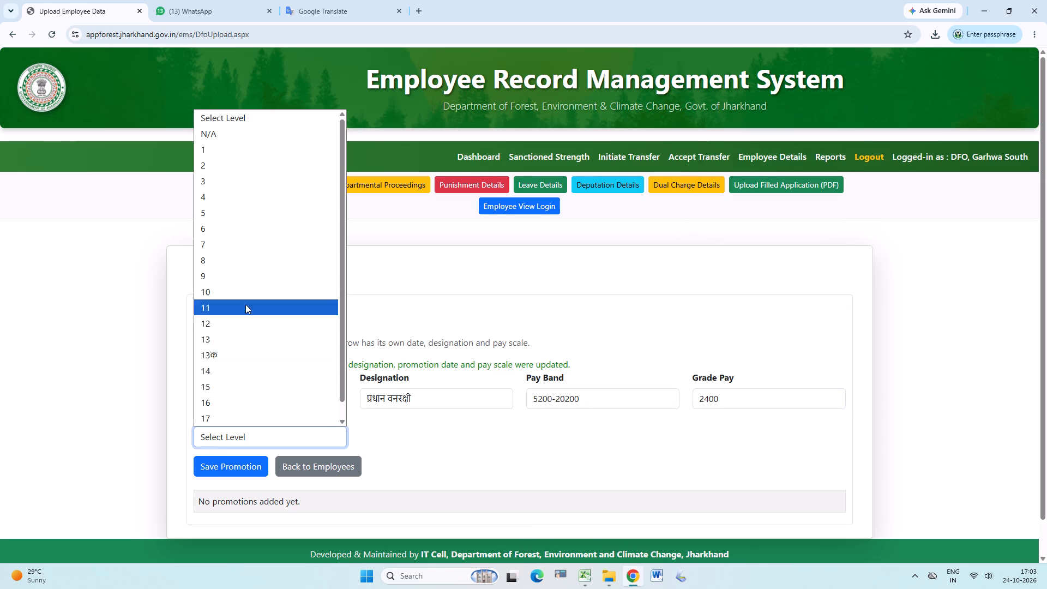
pyautogui.click(238, 202)
pyautogui.click(244, 466)
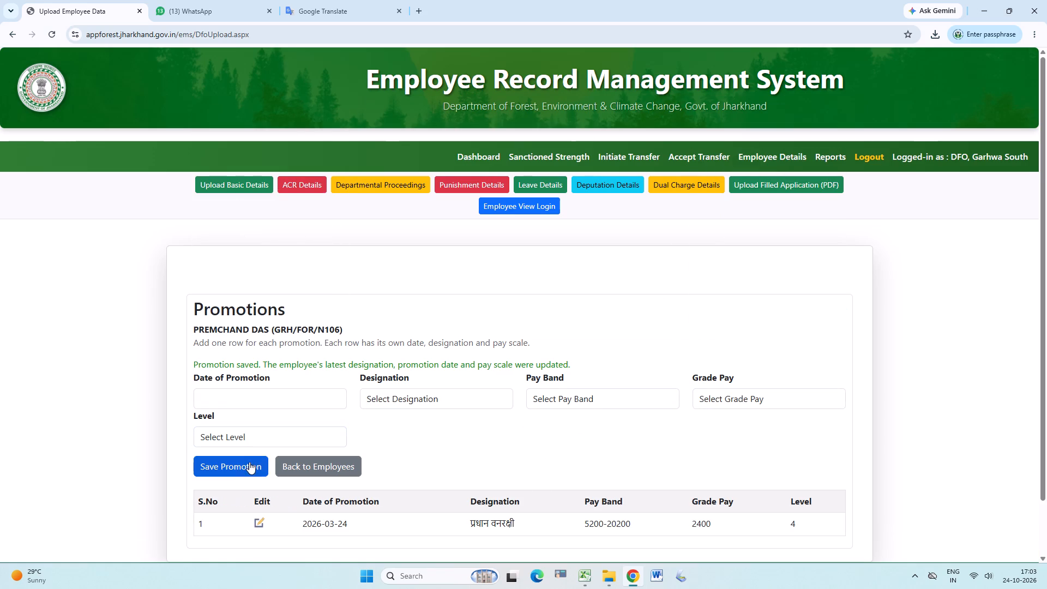
# Go back to the employee list, find the वनरक्षी Lalan (S.No 1), and open his promotions form.
pyautogui.click(322, 462)
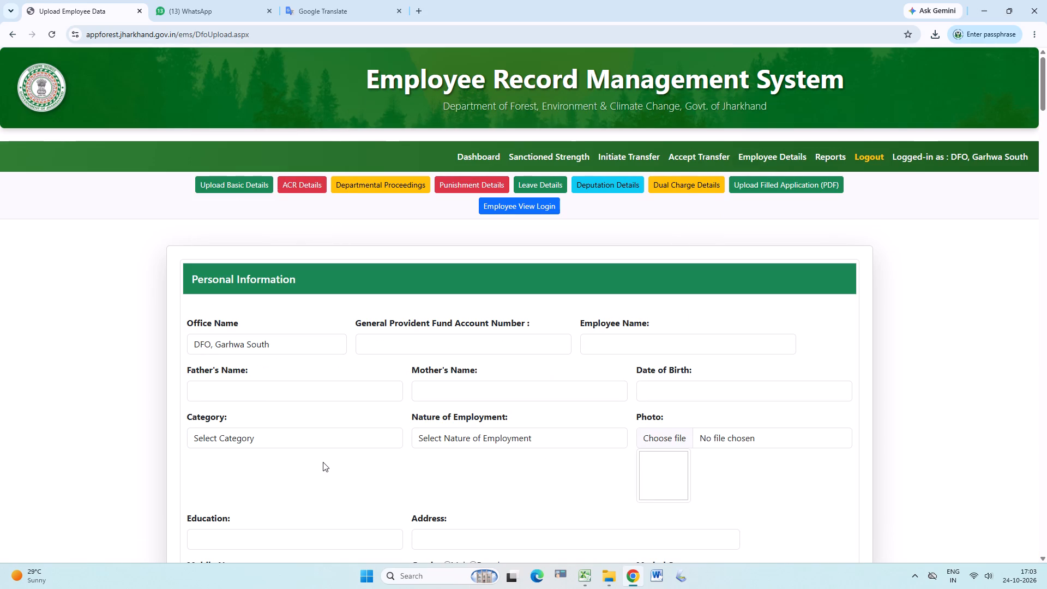
pyautogui.hotkey('ctrl', 'f')
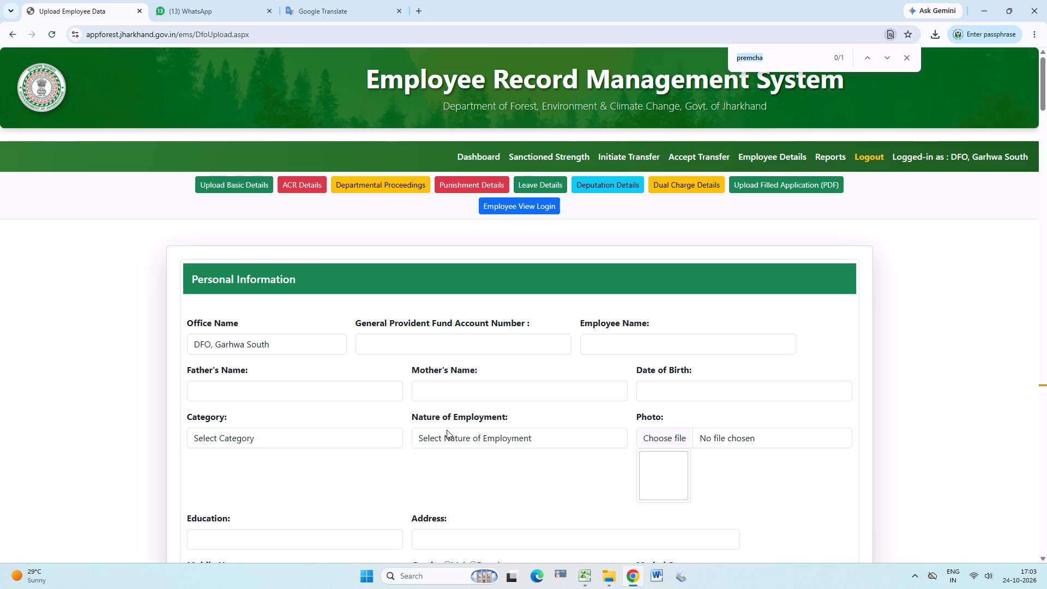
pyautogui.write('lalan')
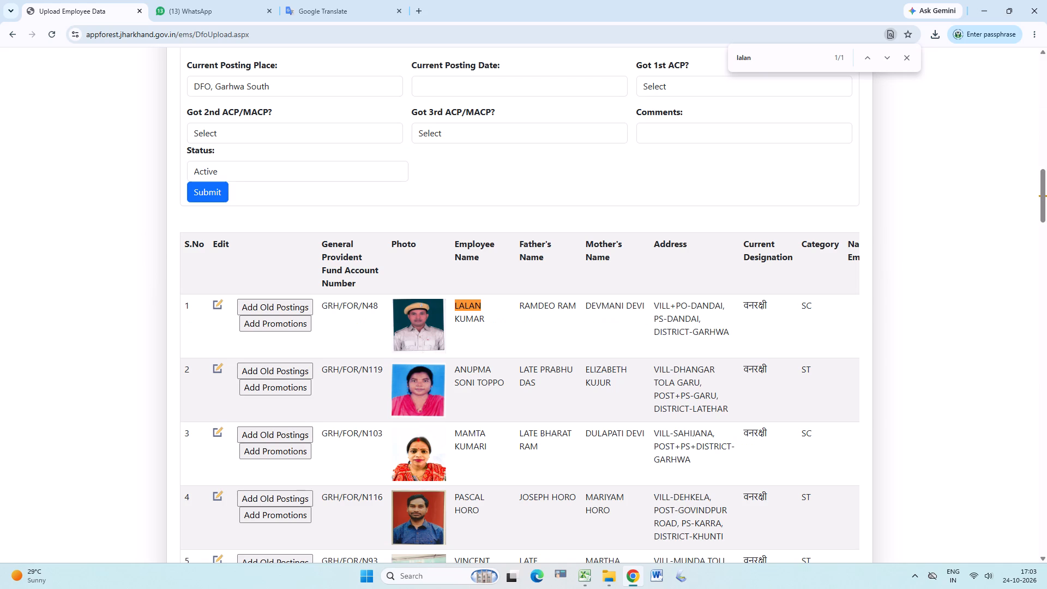
pyautogui.click(269, 324)
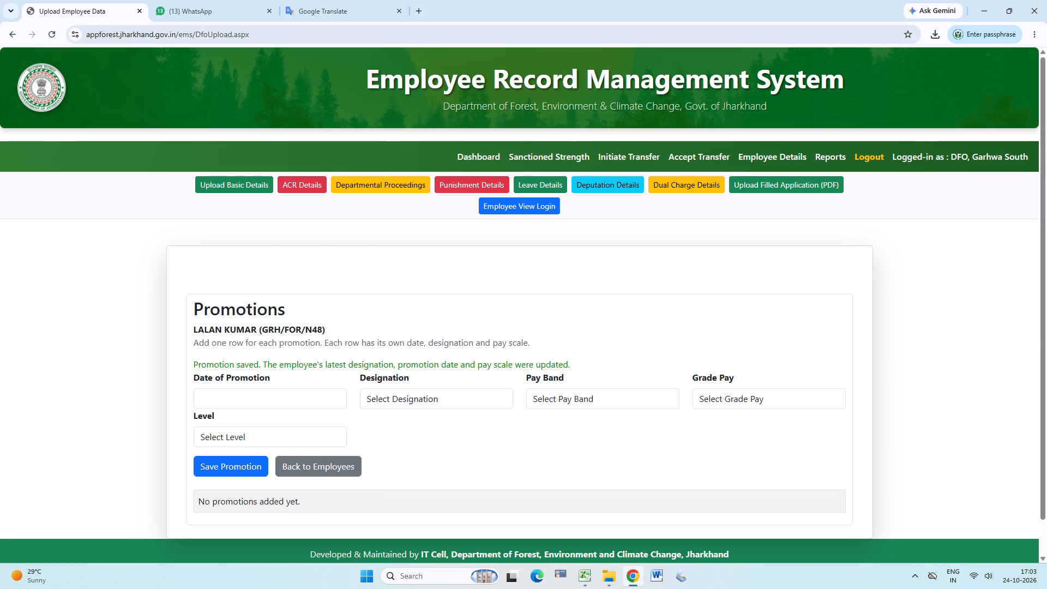
pyautogui.click(284, 403)
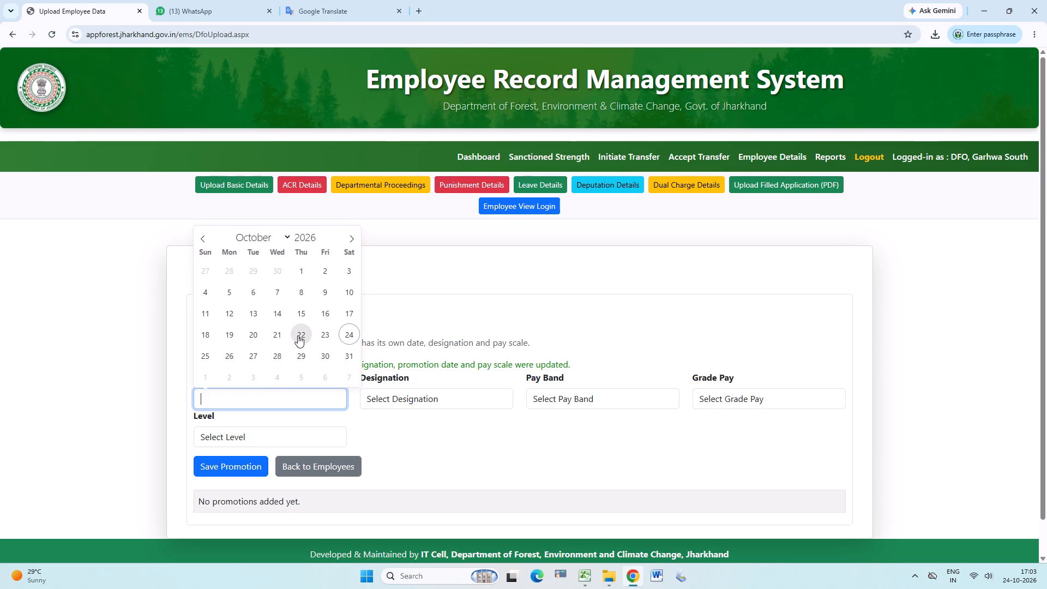
pyautogui.click(268, 240)
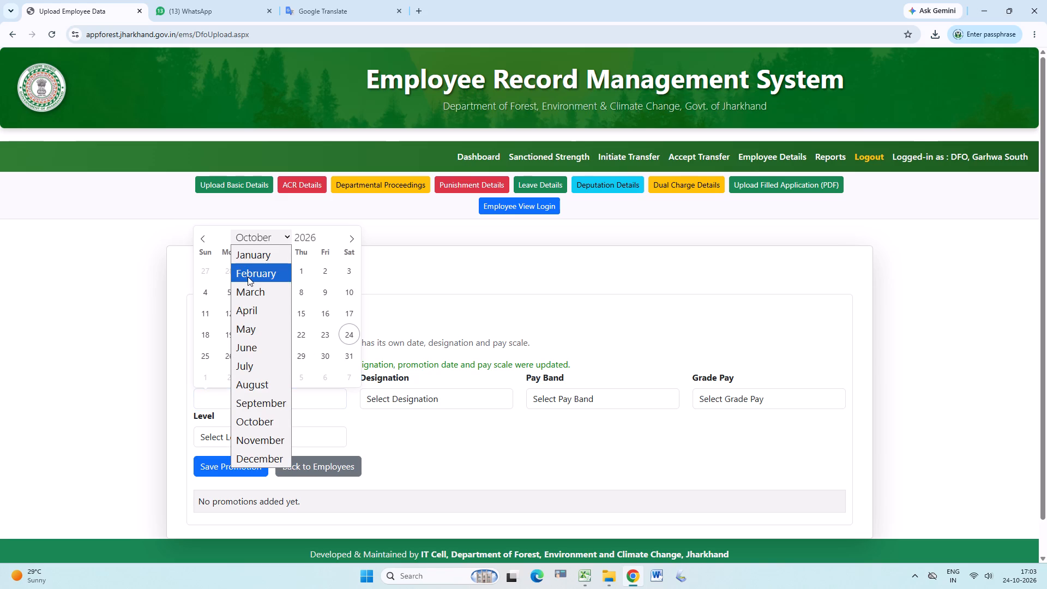
pyautogui.click(262, 294)
pyautogui.click(258, 333)
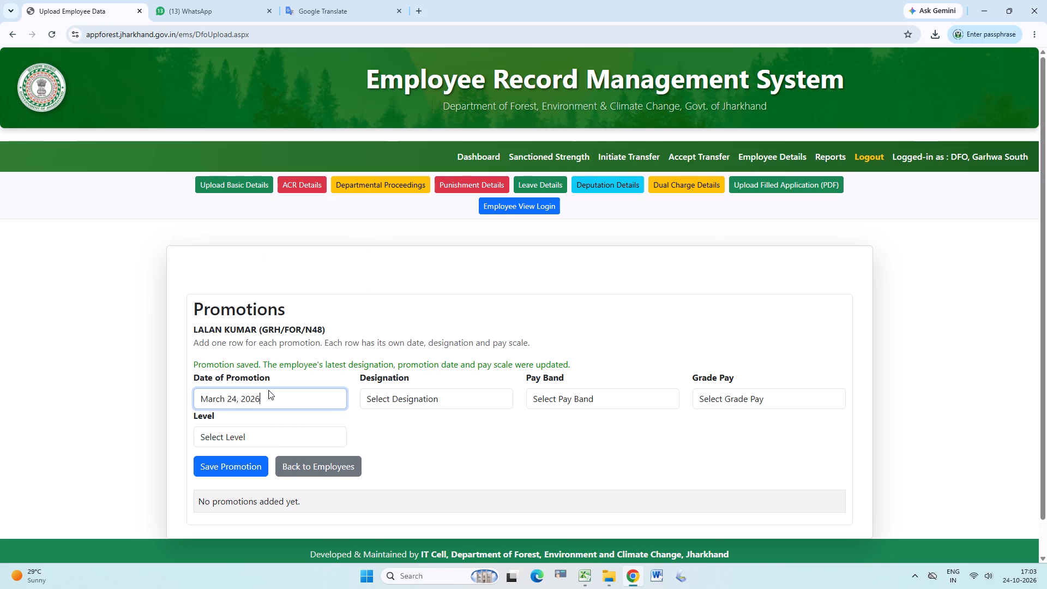
pyautogui.click(469, 396)
pyautogui.click(414, 332)
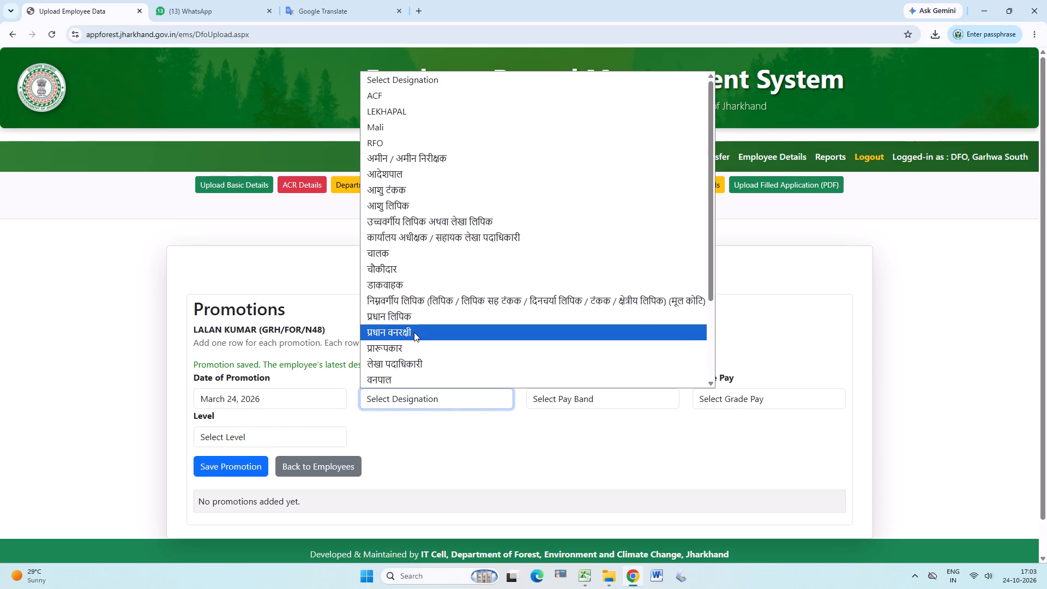
pyautogui.click(607, 397)
pyautogui.click(565, 437)
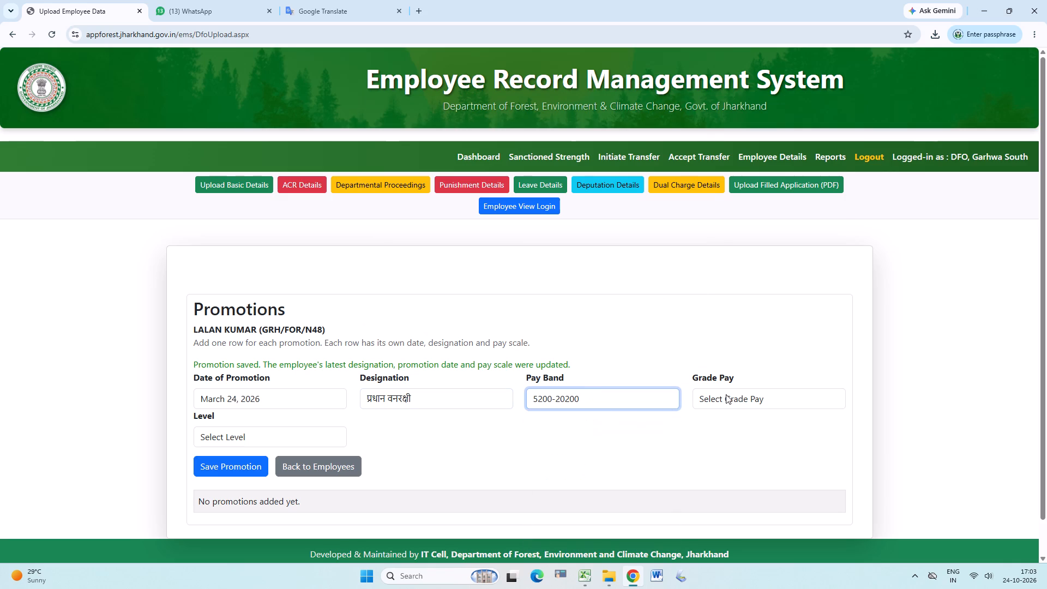
pyautogui.click(736, 396)
pyautogui.click(713, 227)
pyautogui.click(237, 435)
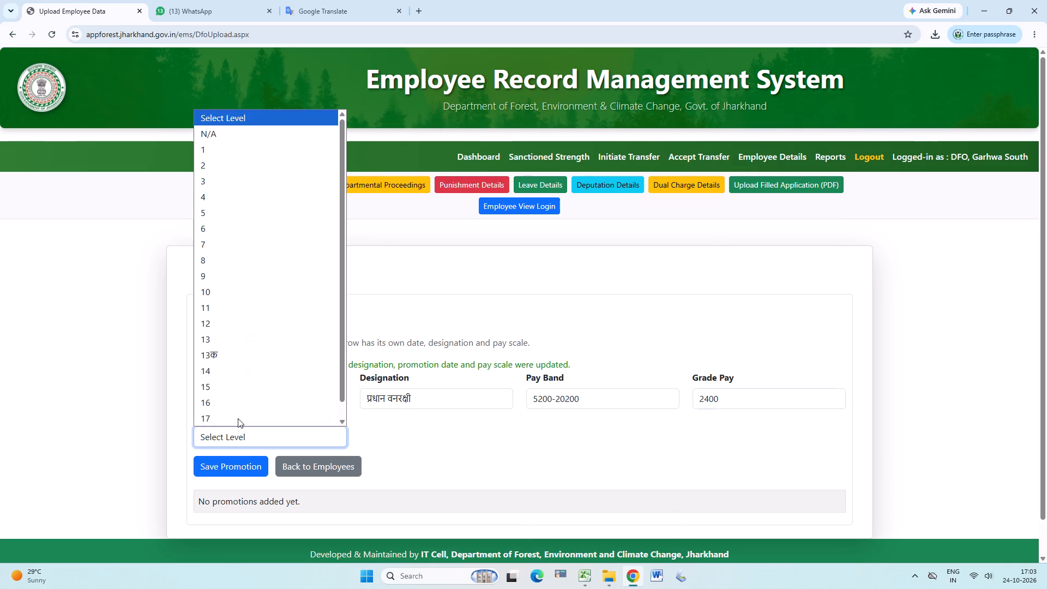
pyautogui.click(224, 197)
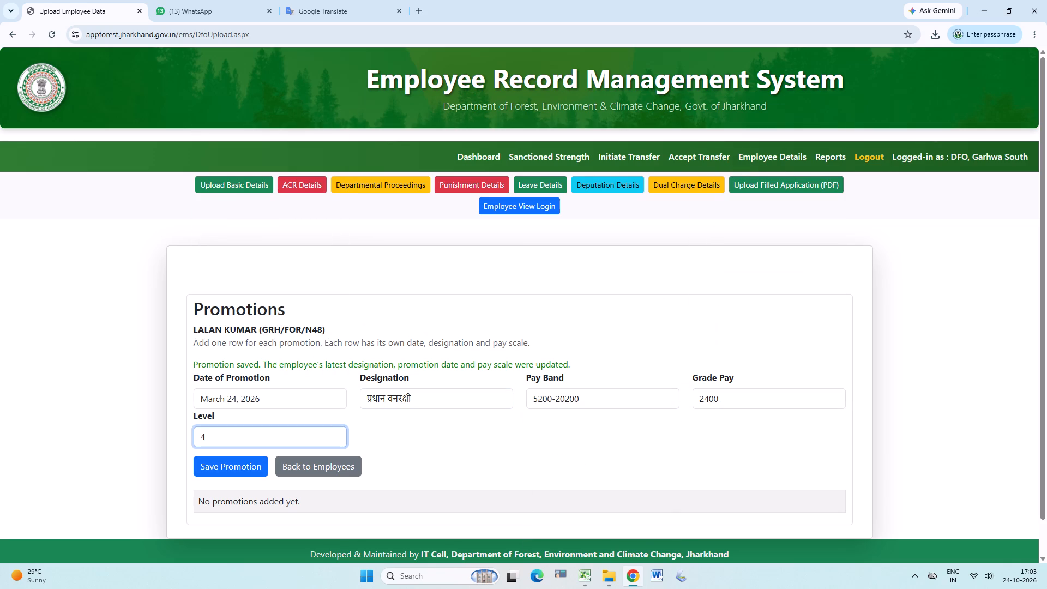
pyautogui.click(222, 468)
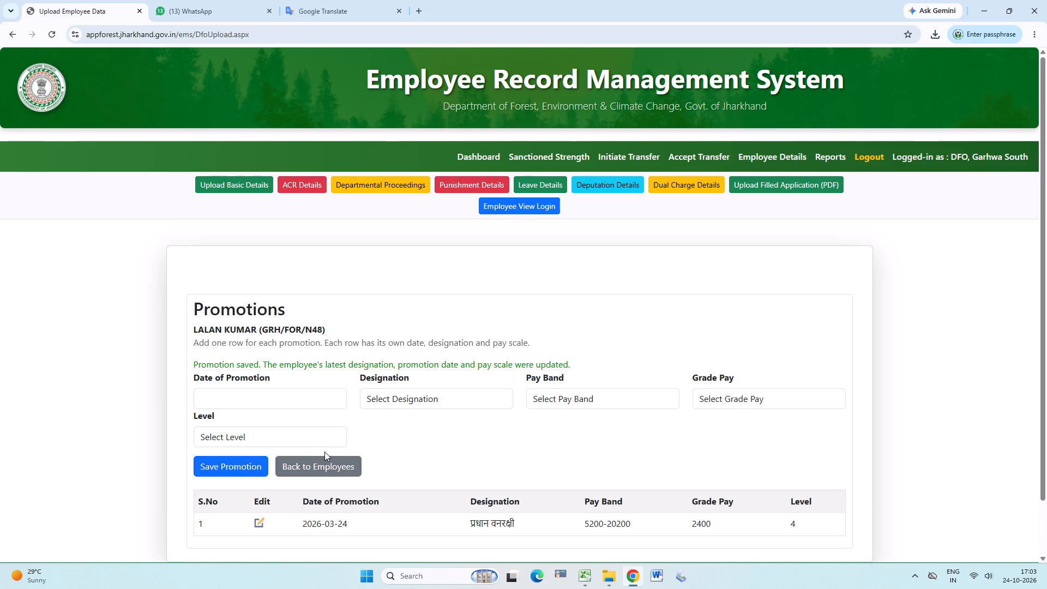
# Review the dashboard's प्रधान वनरक्षी and वनरक्षी employee lists and the detailed Promotion & ACP due dates report.
pyautogui.click(320, 461)
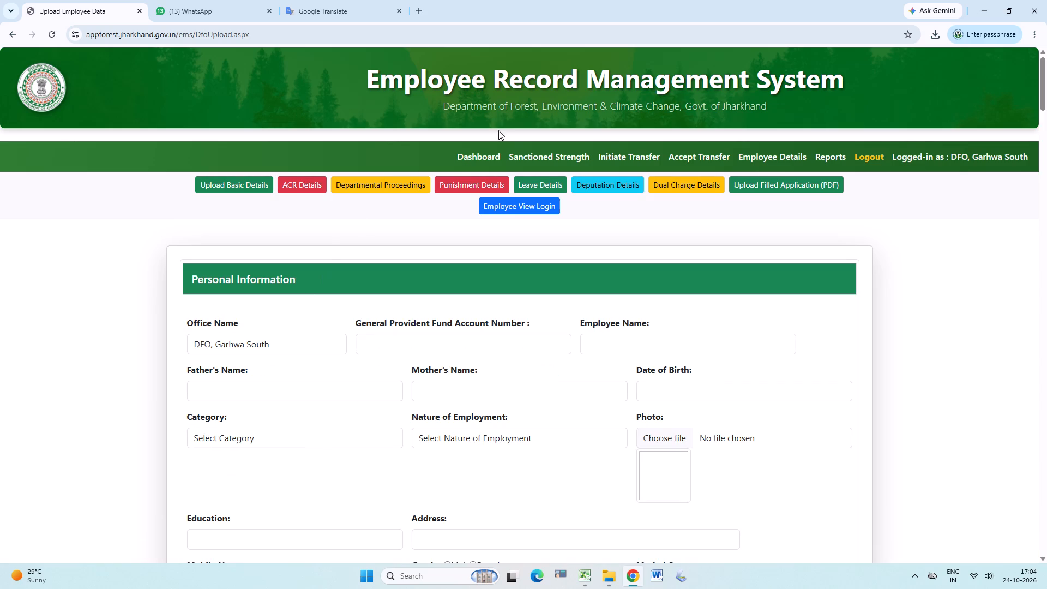
pyautogui.click(478, 151)
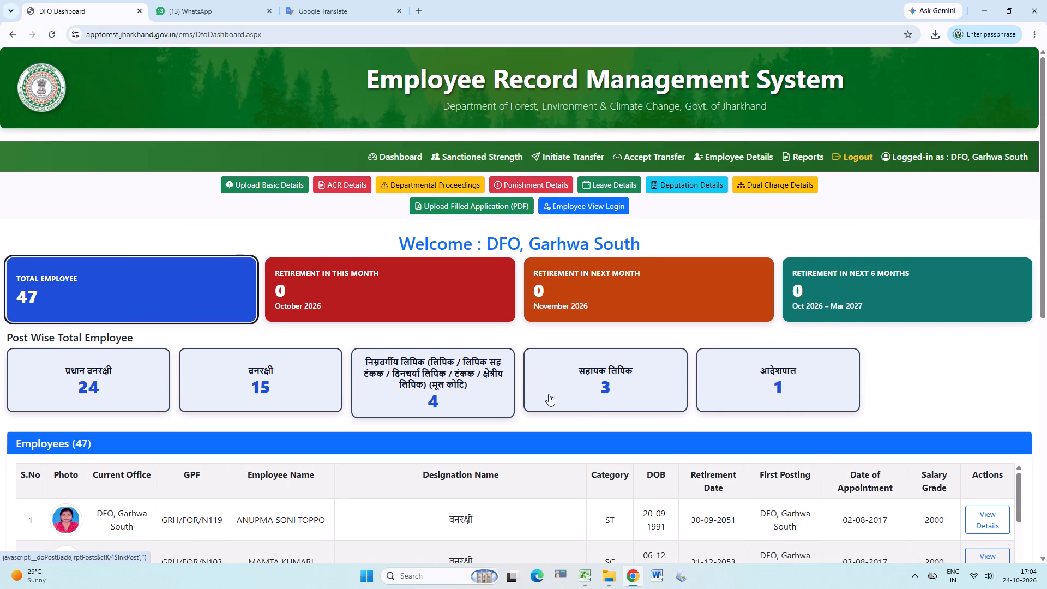
pyautogui.click(110, 404)
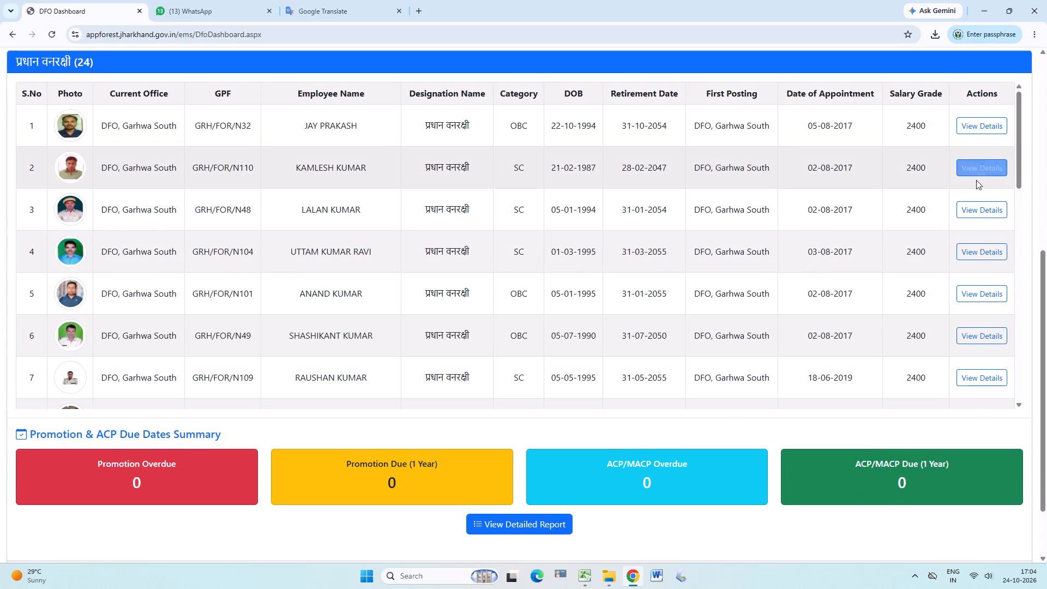
pyautogui.scroll(3, 770, 292)
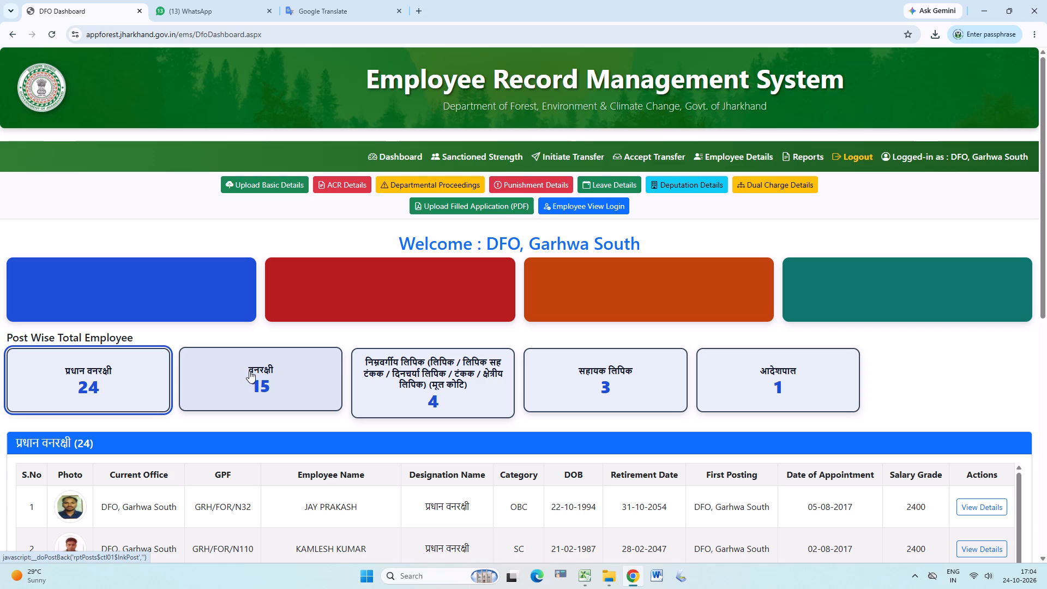
pyautogui.click(263, 376)
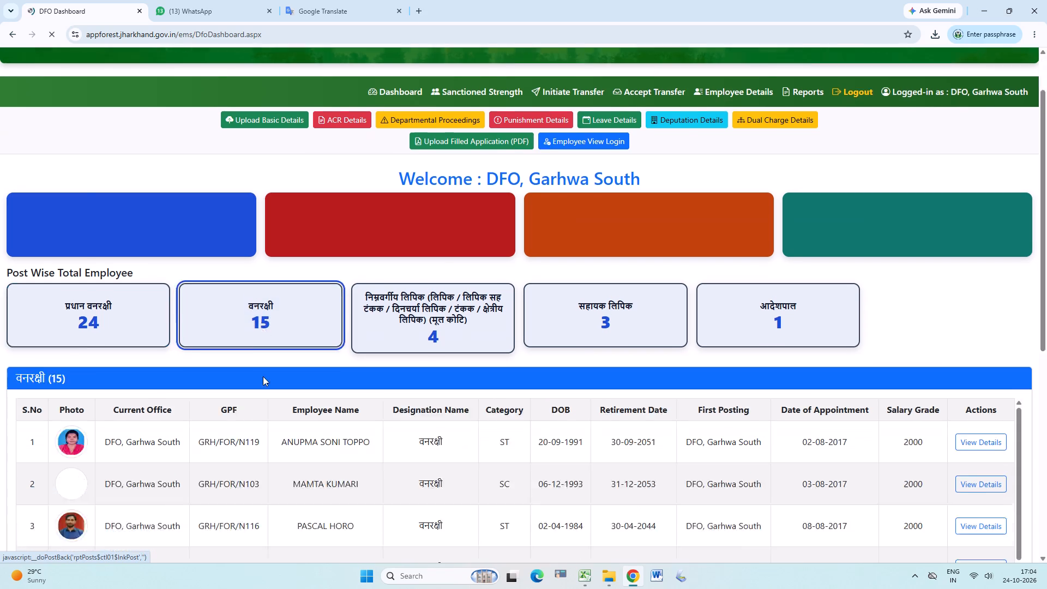
pyautogui.scroll(1, 497, 345)
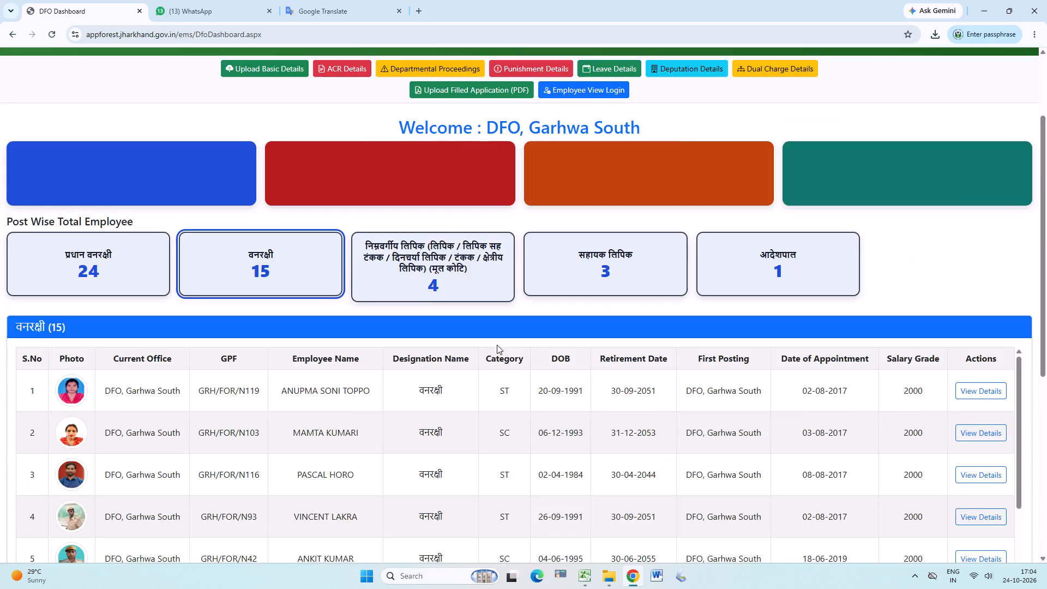
pyautogui.scroll(-2, 497, 345)
pyautogui.click(533, 437)
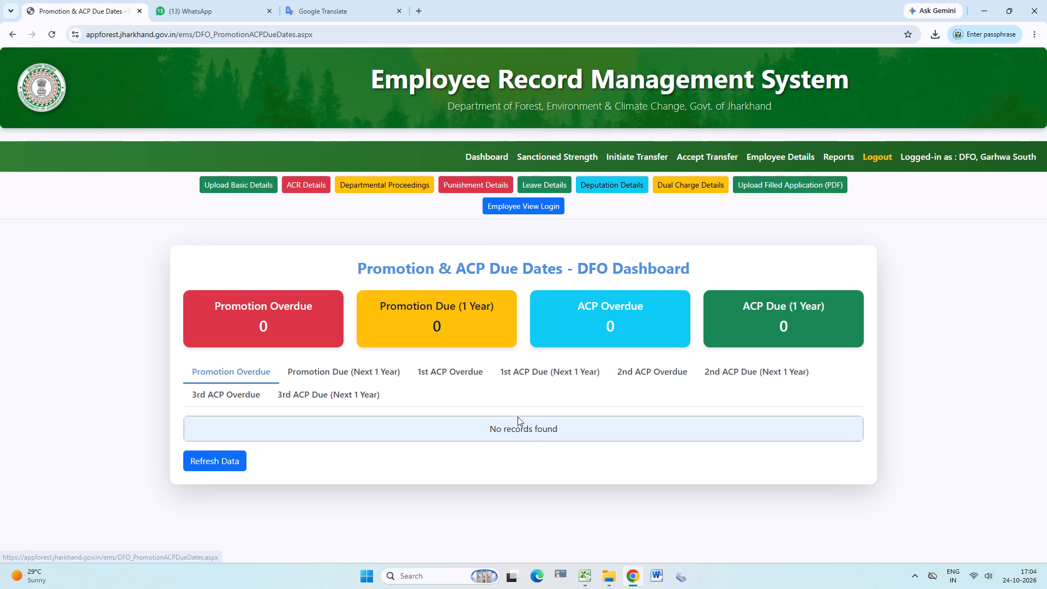
pyautogui.scroll(2, 461, 358)
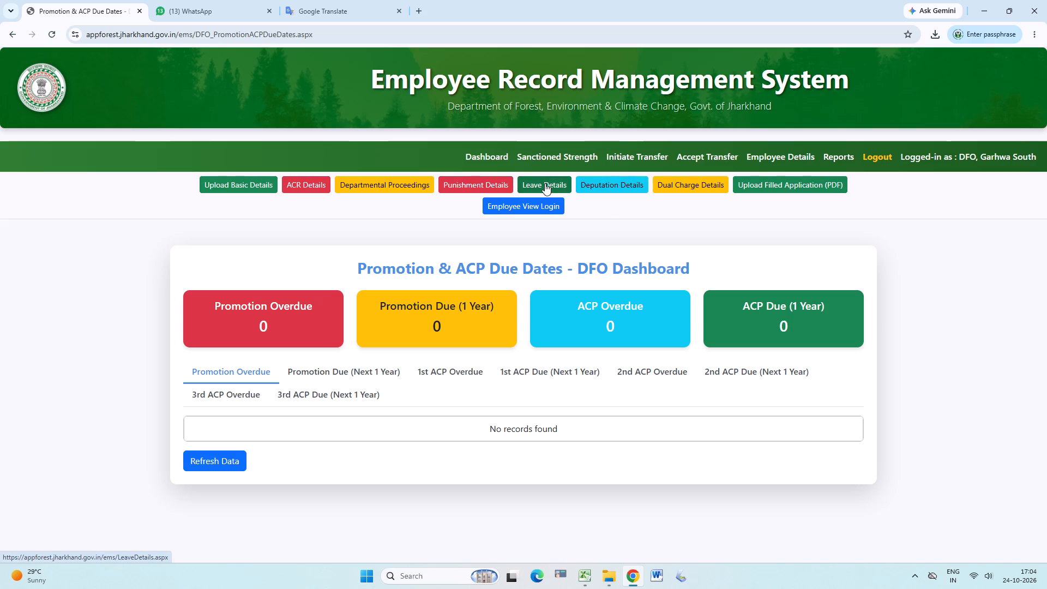
# Open the deputation details form, select the प्रधान वनरक्षी Anupam, and browse the employee choices again.
pyautogui.click(610, 184)
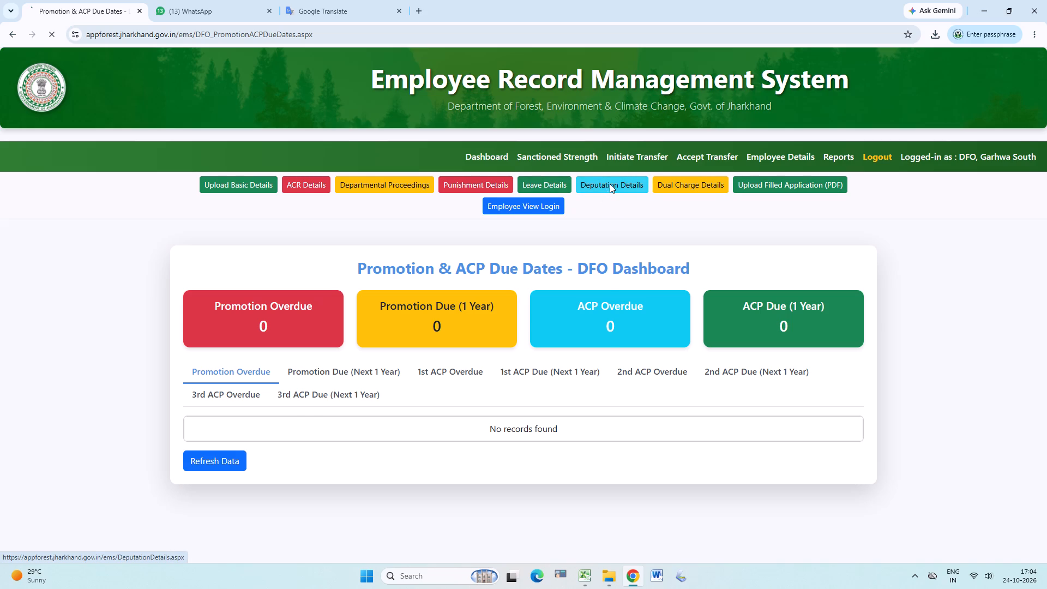
pyautogui.click(418, 425)
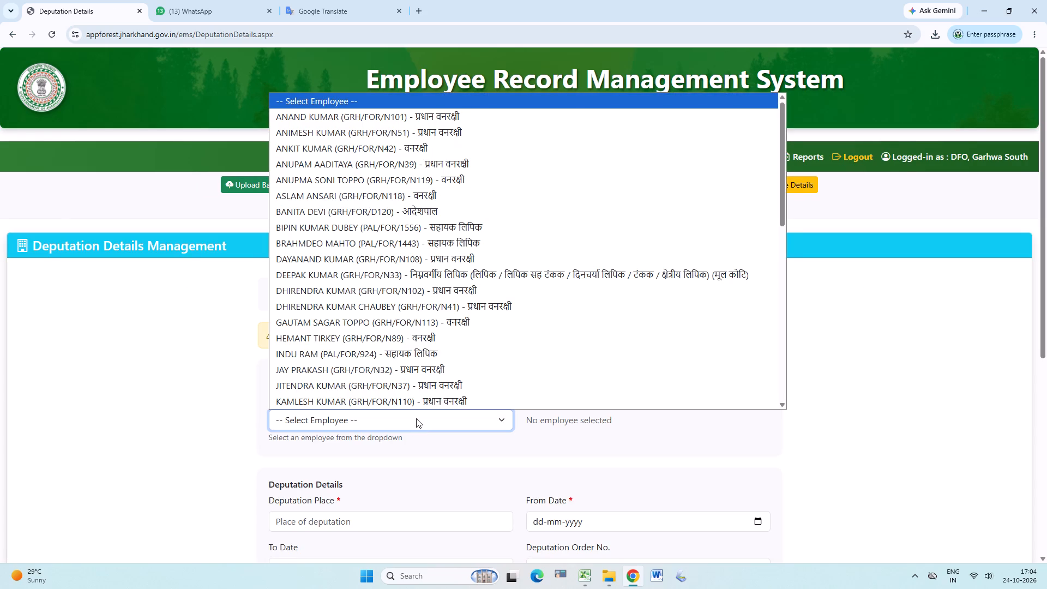
pyautogui.click(447, 169)
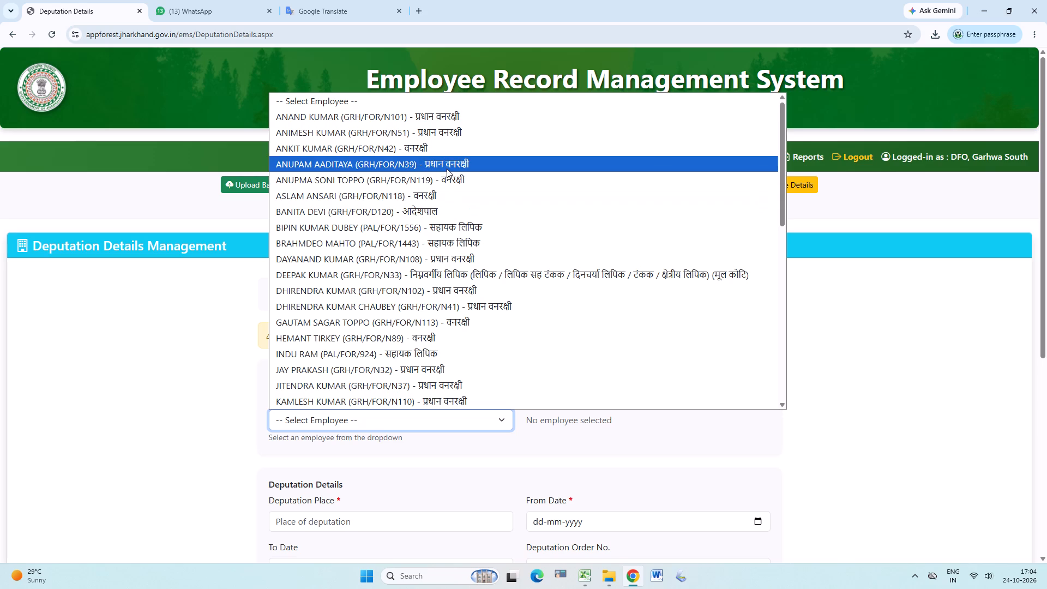
pyautogui.click(408, 417)
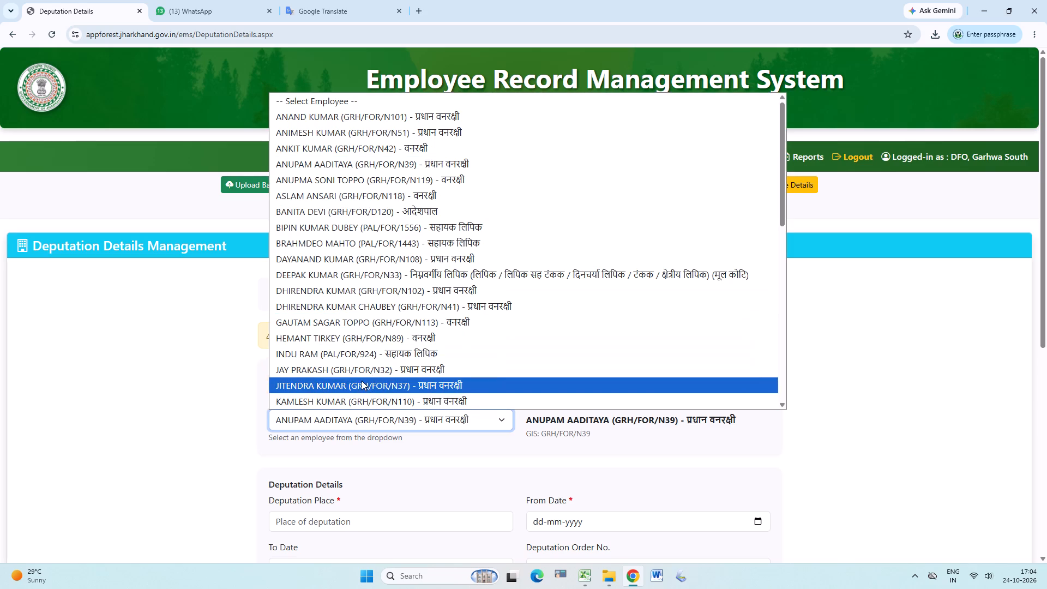
pyautogui.scroll(-1, 343, 287)
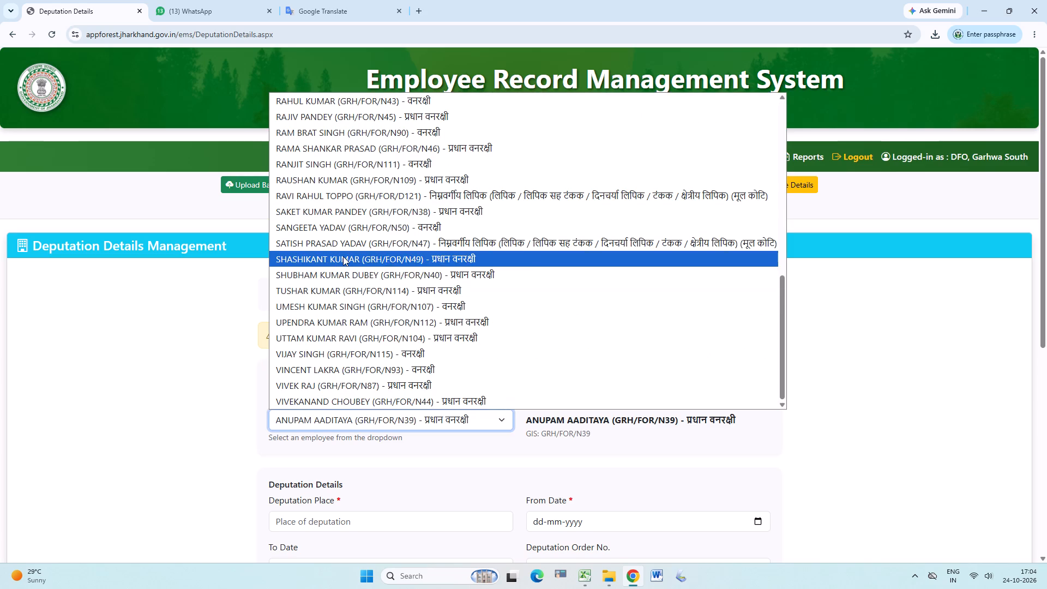
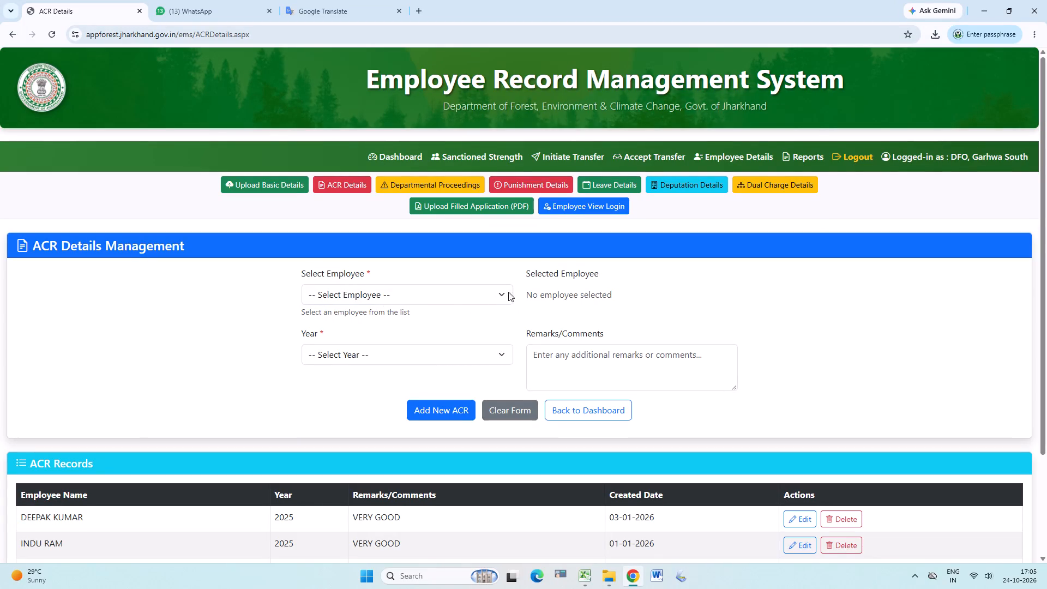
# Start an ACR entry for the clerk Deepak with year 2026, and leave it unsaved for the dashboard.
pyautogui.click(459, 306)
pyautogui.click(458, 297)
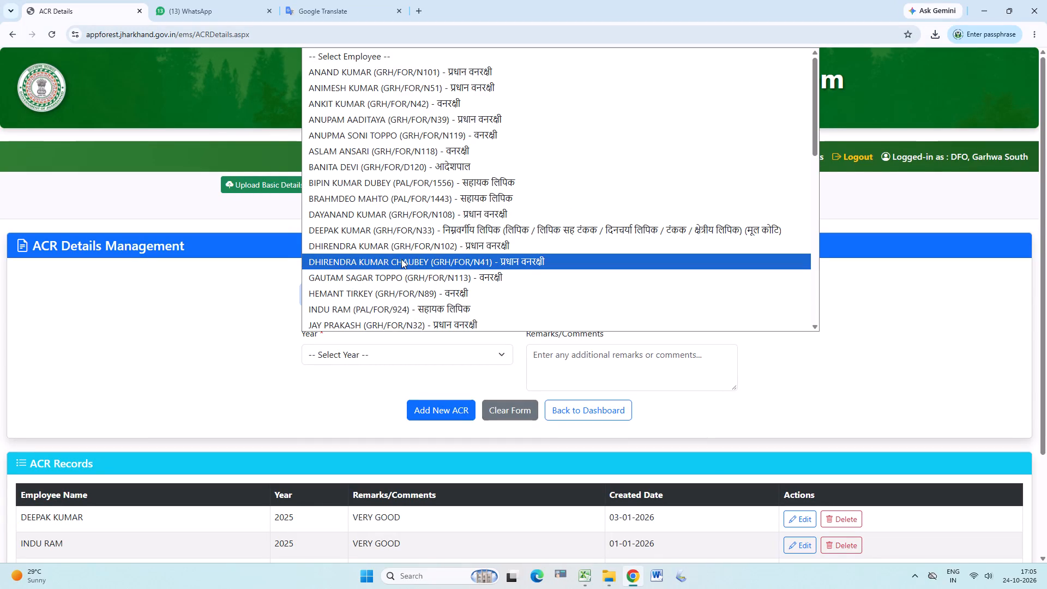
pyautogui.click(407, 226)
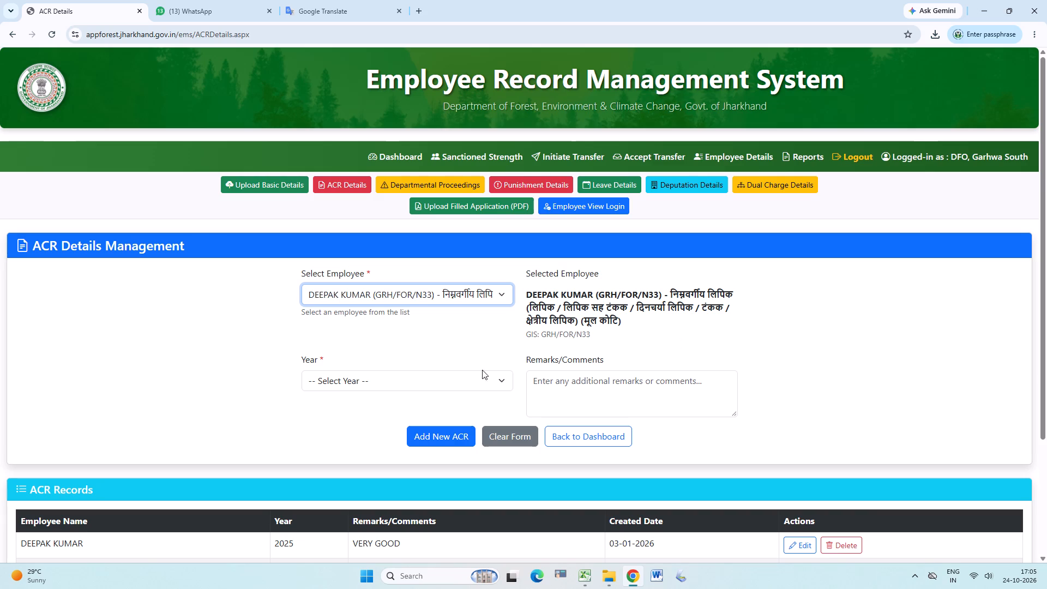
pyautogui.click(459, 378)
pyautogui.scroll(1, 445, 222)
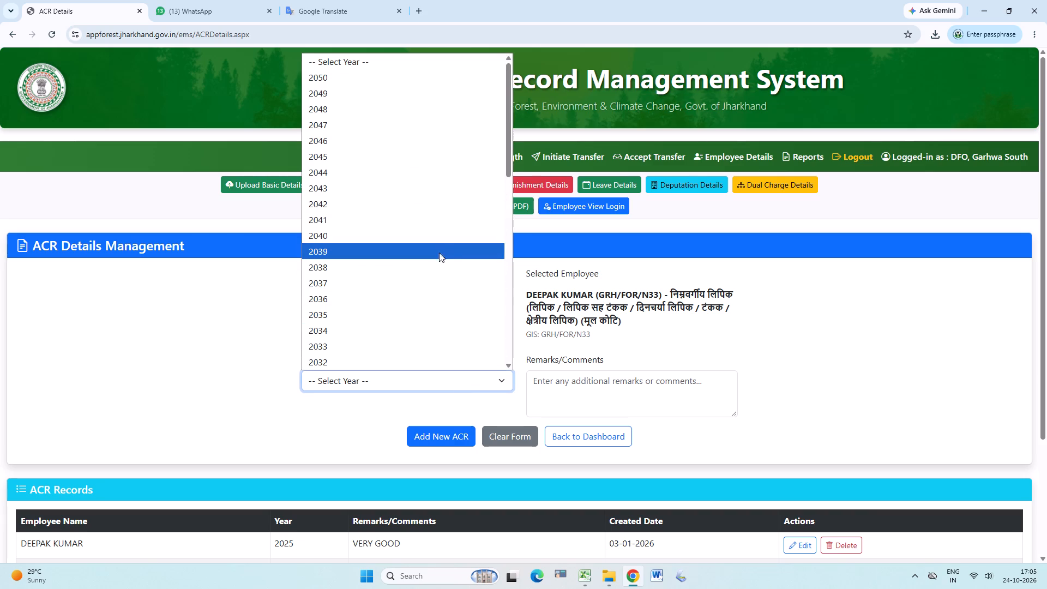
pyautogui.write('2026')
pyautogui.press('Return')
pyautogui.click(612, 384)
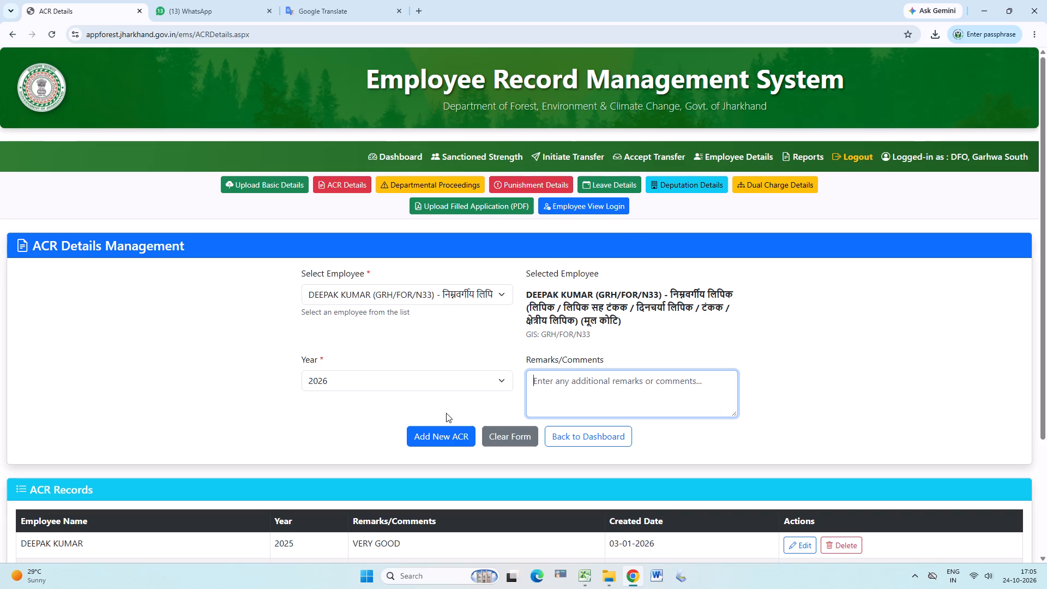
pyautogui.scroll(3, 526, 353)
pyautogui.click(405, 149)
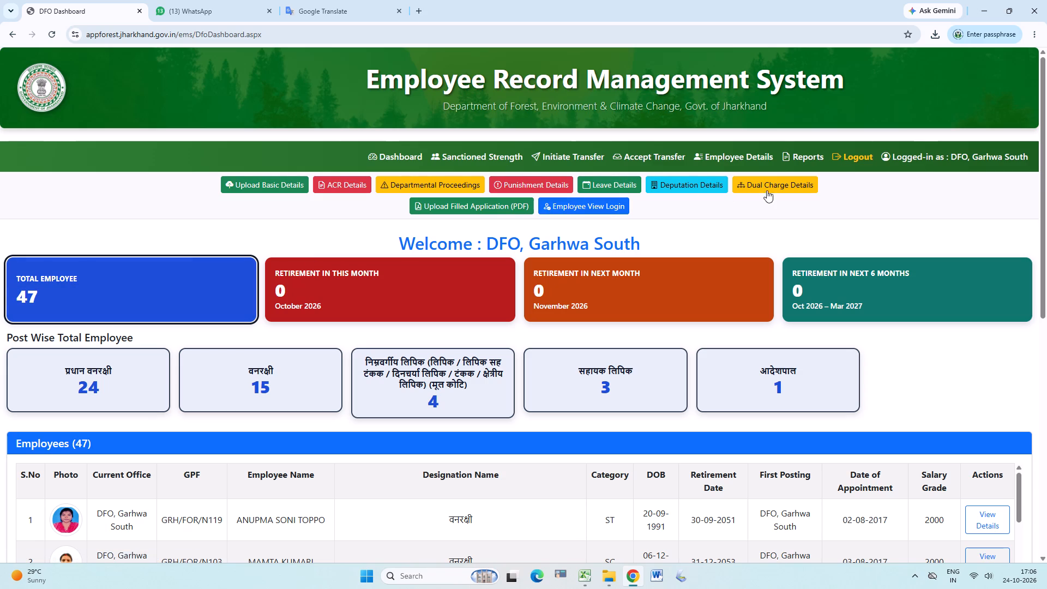
# Check the incoming transfer requests for DFO, Garhwa South in Accept Transfer.
pyautogui.click(649, 152)
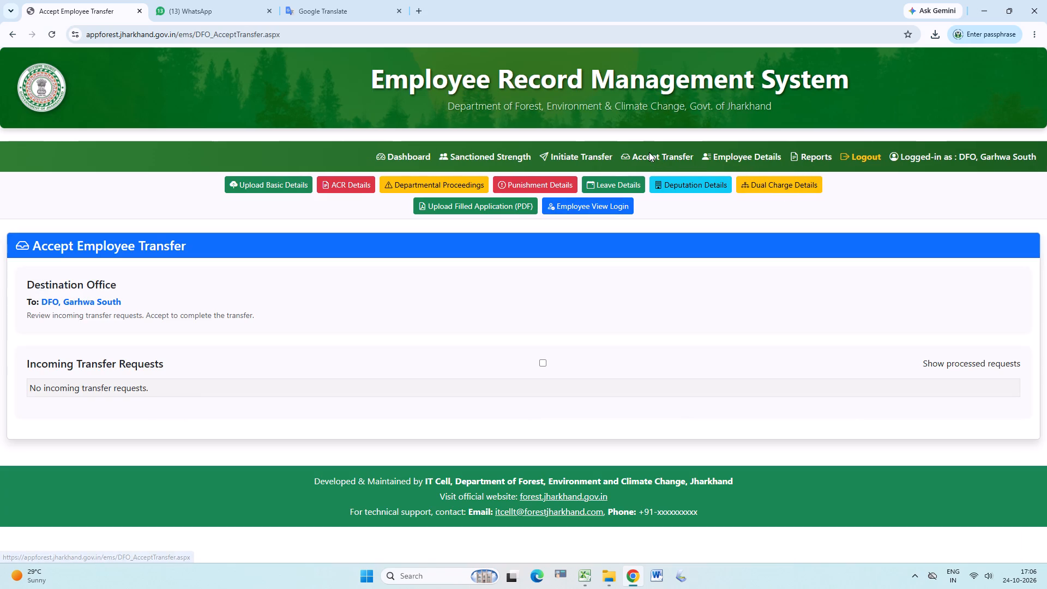
pyautogui.click(80, 344)
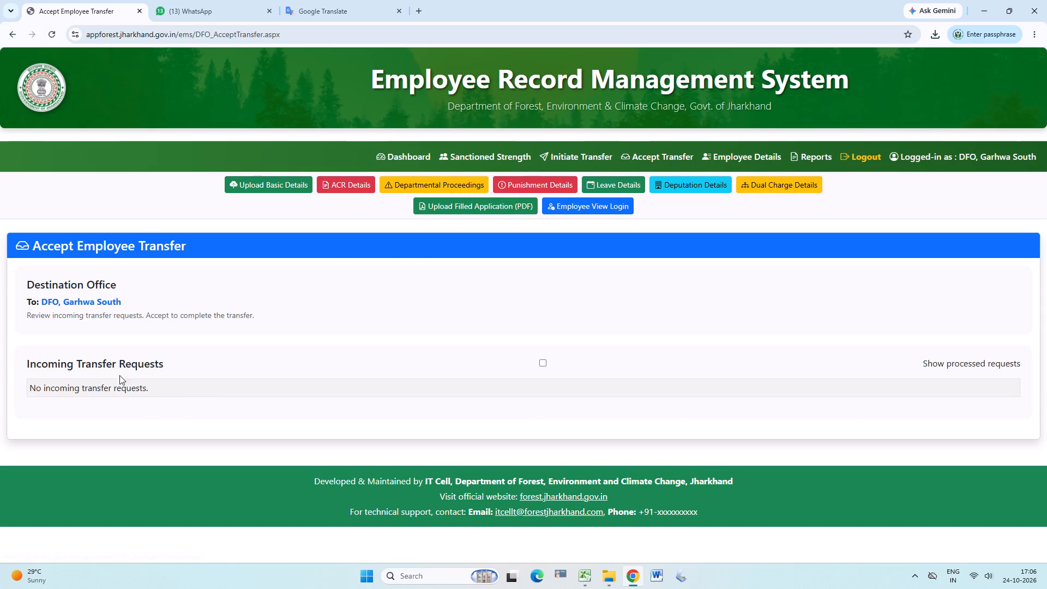
pyautogui.click(157, 381)
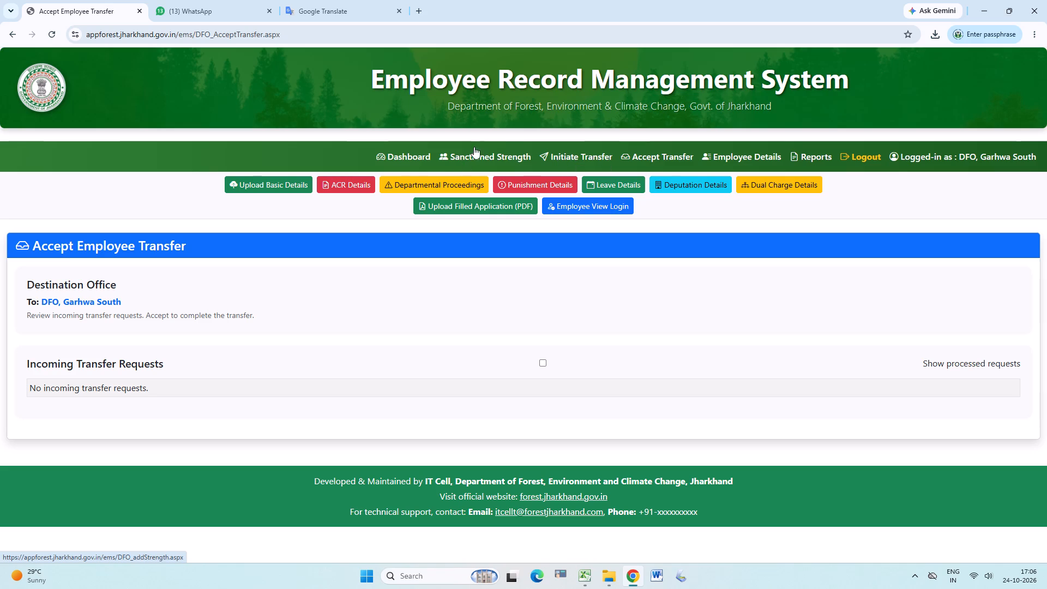
# Review the sanctioned strength by designation, especially प्रधान वनरक्षी and सहायक लिपिक, and return to the dashboard.
pyautogui.click(488, 154)
pyautogui.scroll(-1, 617, 417)
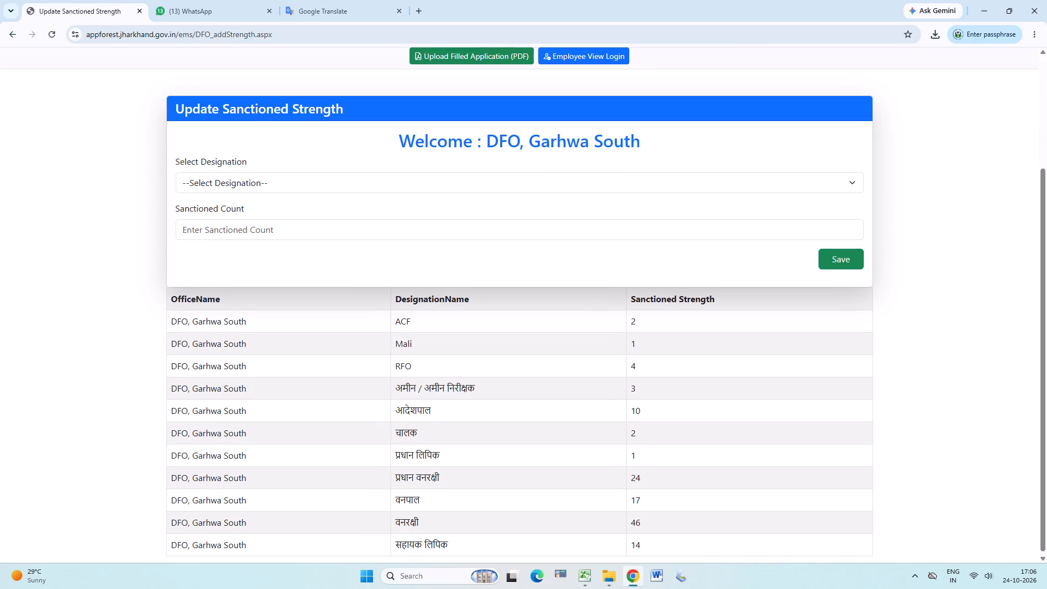
pyautogui.scroll(-1, 432, 479)
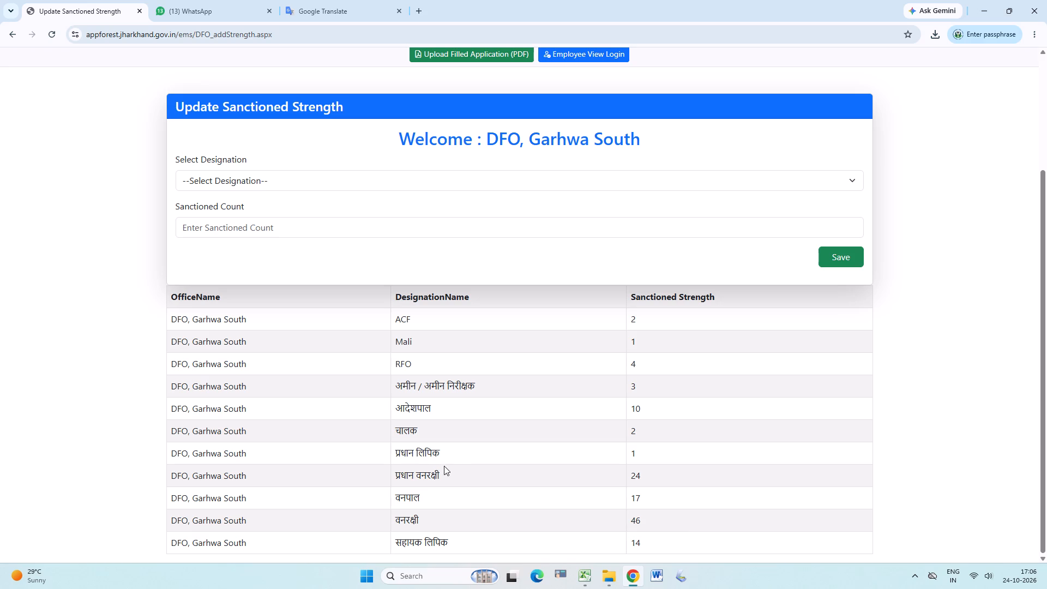
pyautogui.moveTo(649, 475); pyautogui.dragTo(639, 475)
pyautogui.click(643, 480)
pyautogui.moveTo(641, 540); pyautogui.dragTo(612, 545)
pyautogui.moveTo(612, 545); pyautogui.dragTo(610, 545)
pyautogui.click(425, 540)
pyautogui.scroll(2, 630, 260)
pyautogui.scroll(2, 459, 165)
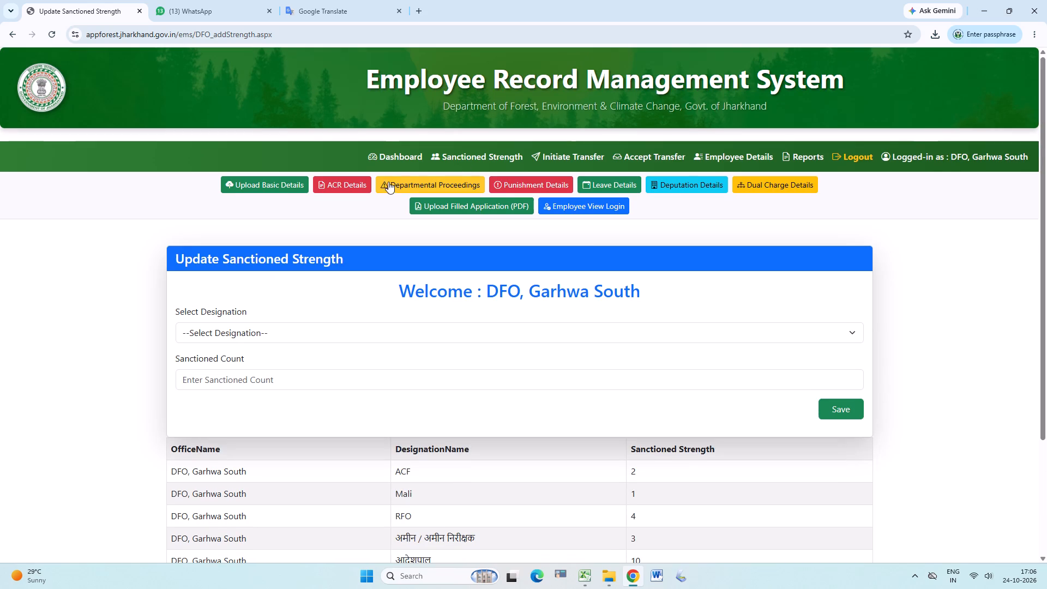
pyautogui.click(394, 153)
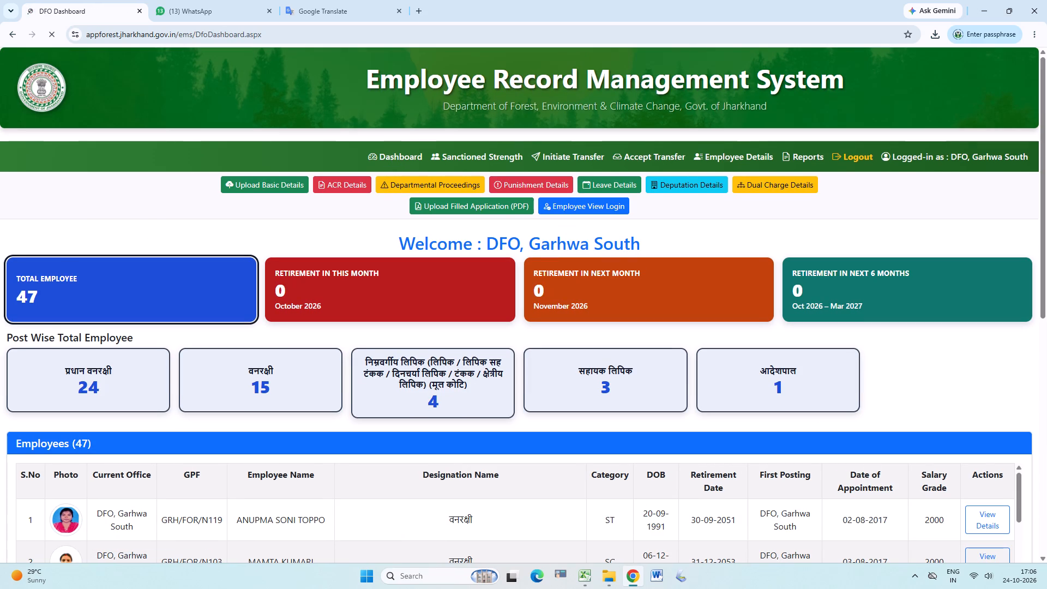